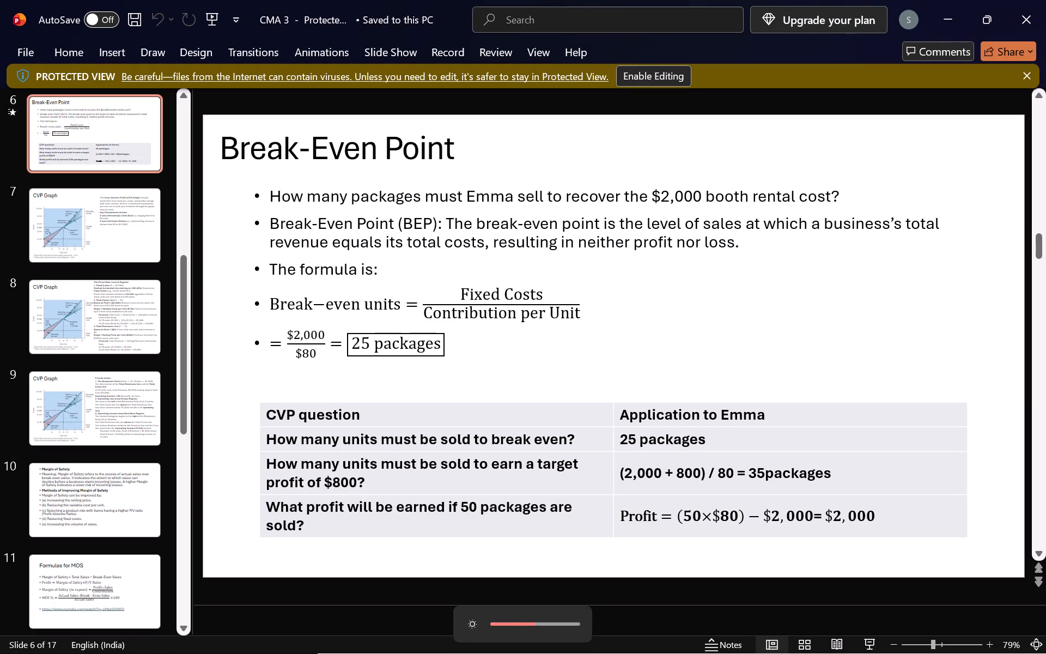
Minimize the open PowerPoint, Chrome and Word windows one after another until the desktop is clear.
click(946, 14)
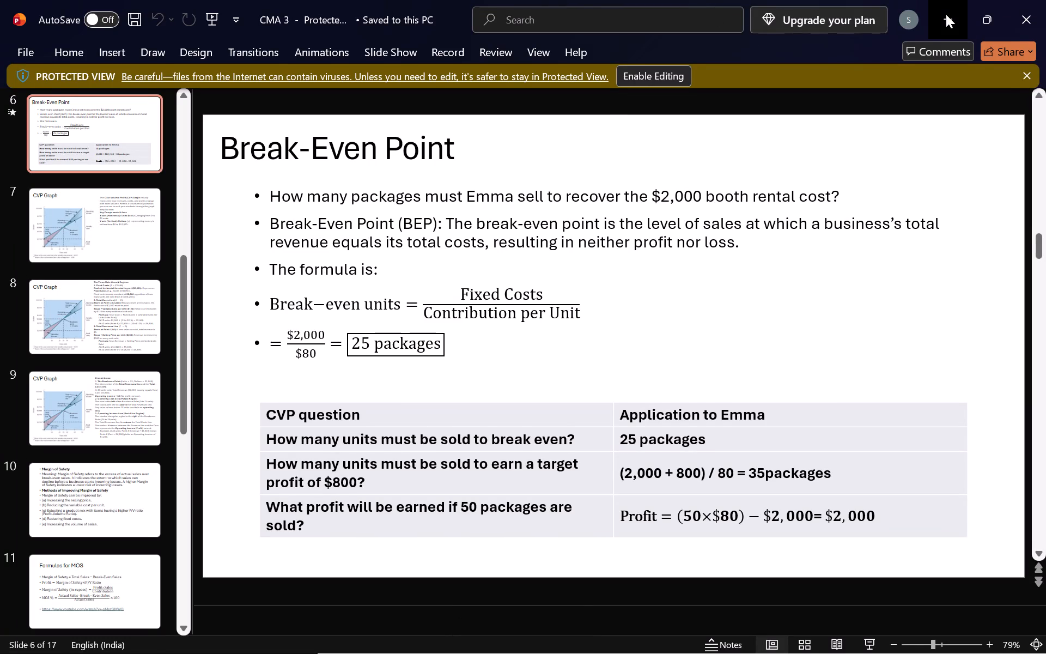
click(946, 14)
click(946, 14)
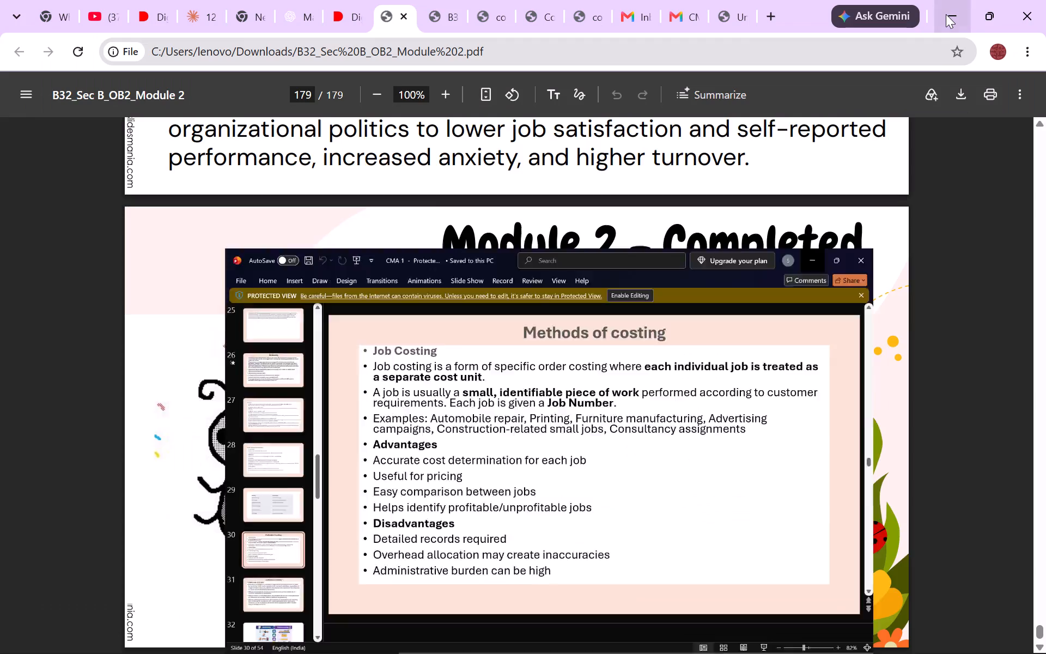
click(946, 14)
click(946, 14)
click(946, 14)
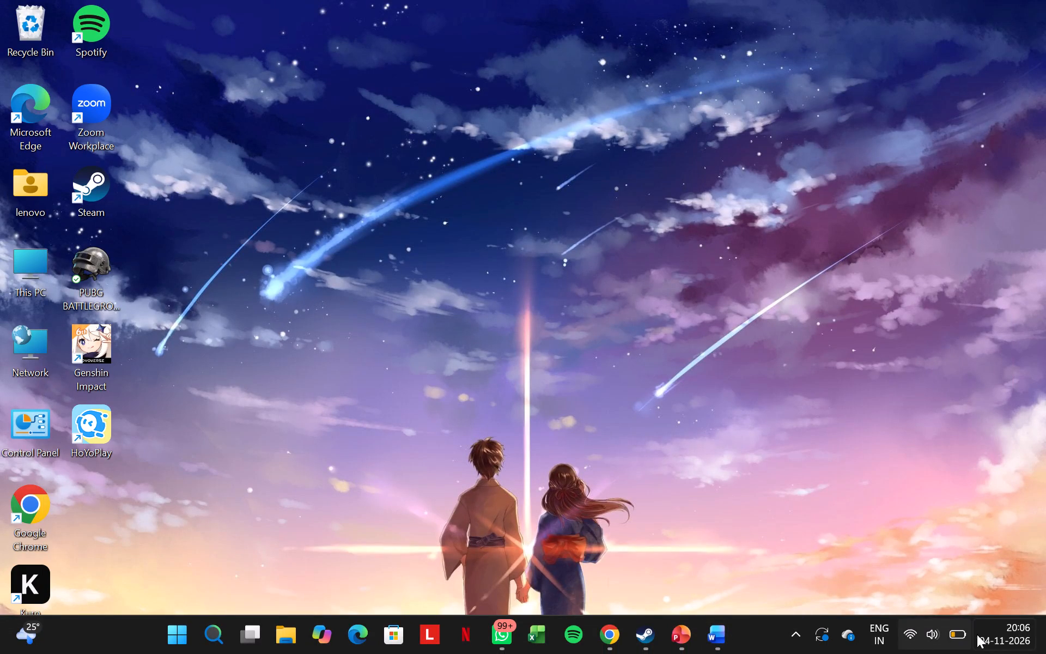
Show the hidden system tray icons.
click(794, 636)
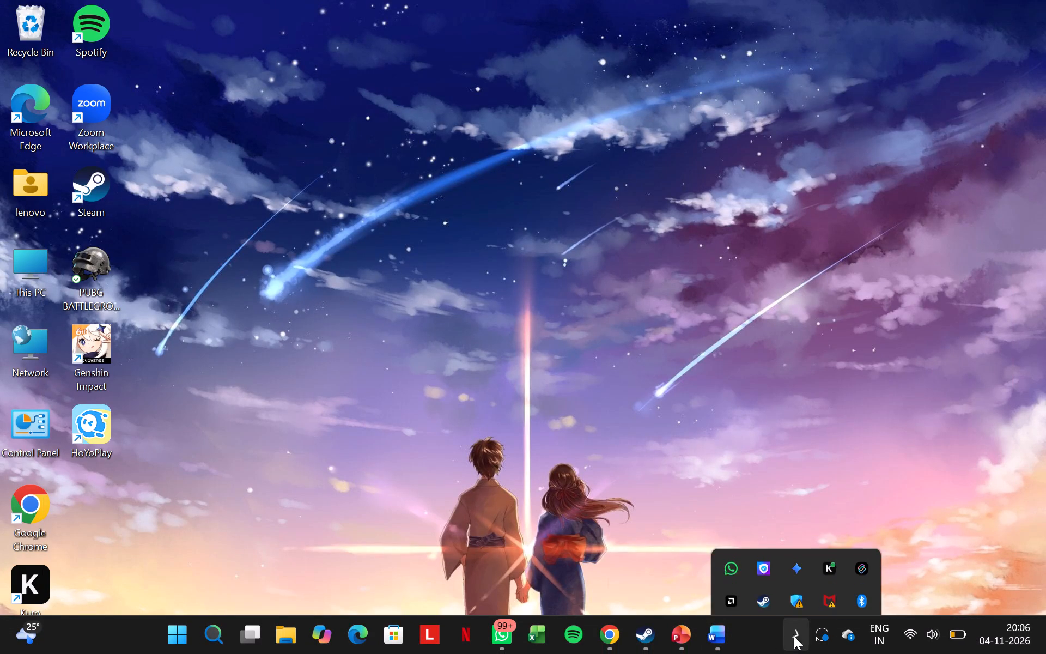
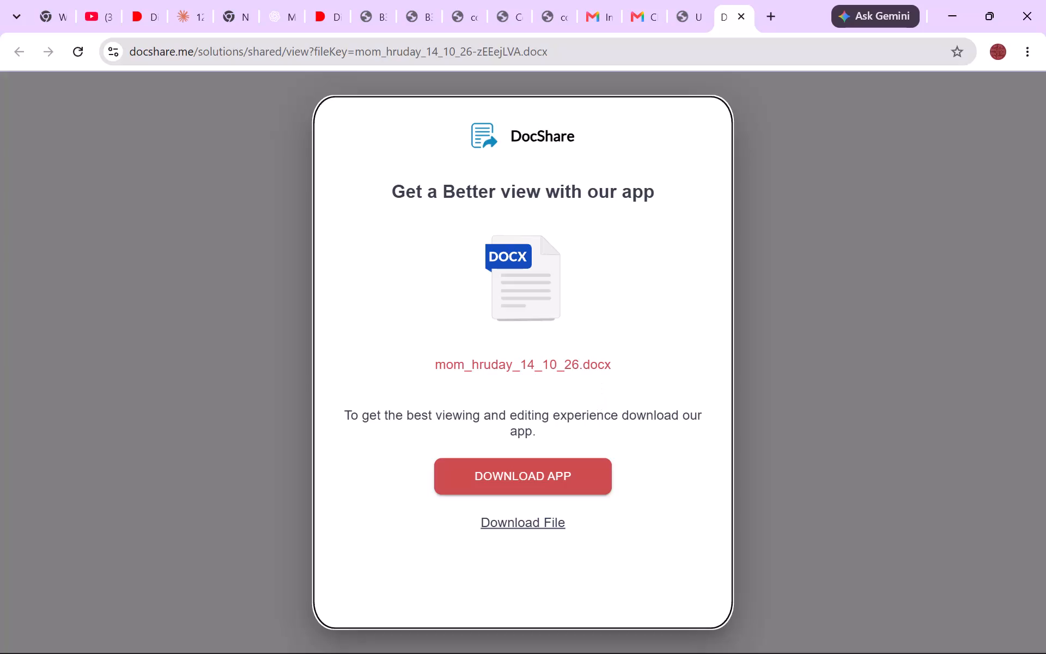
Download the shared file mom_hruday_14_10_26.docx from the DocShare page and open the downloaded copy in Word.
click(530, 525)
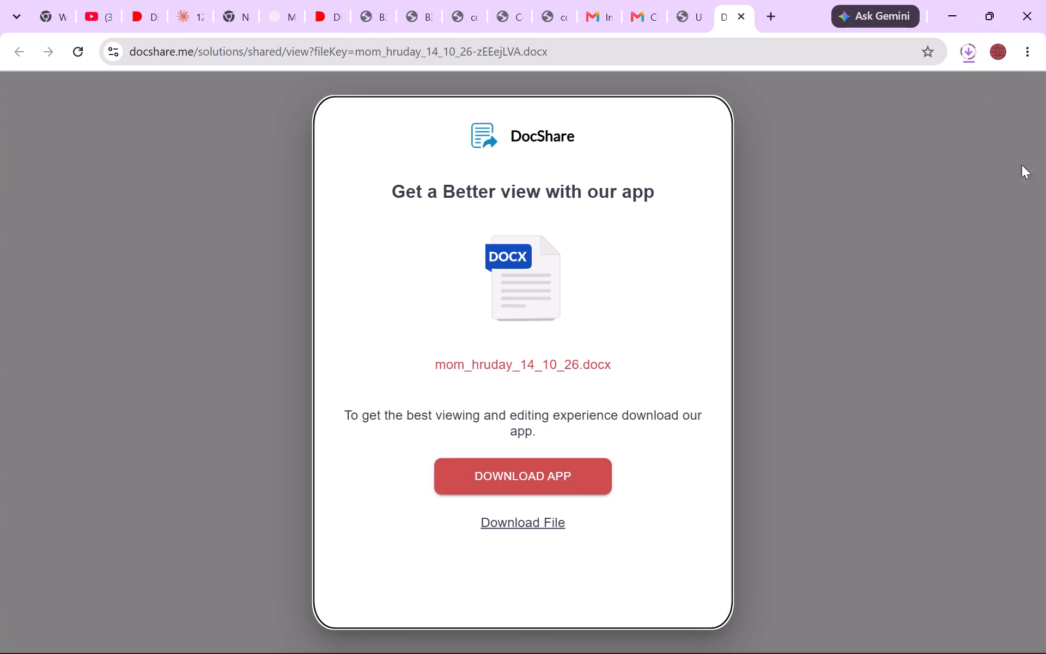
click(966, 52)
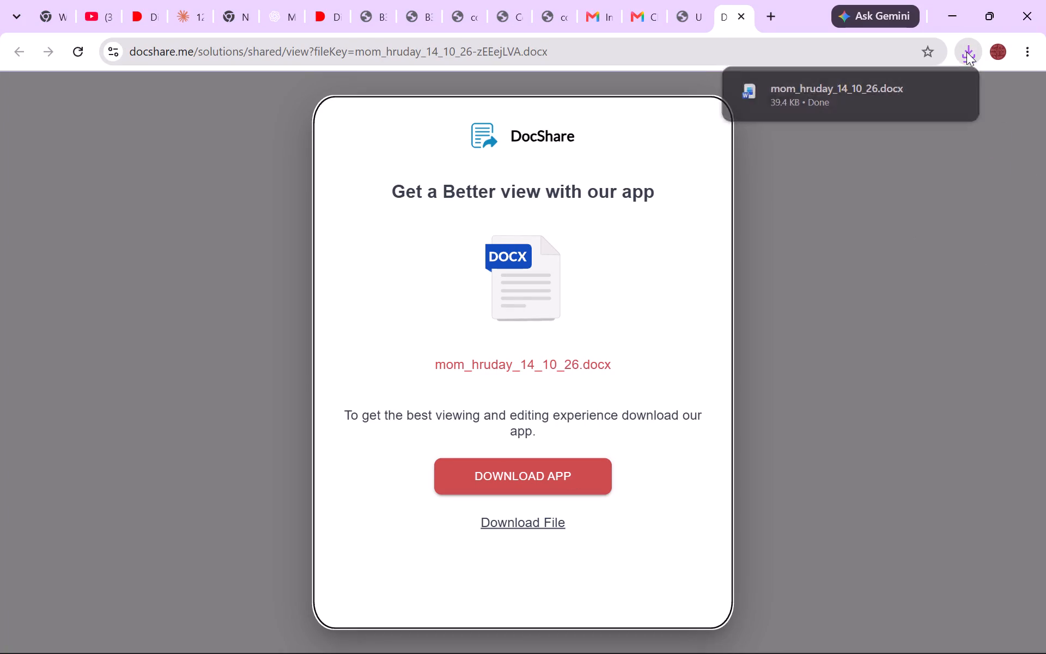
click(966, 52)
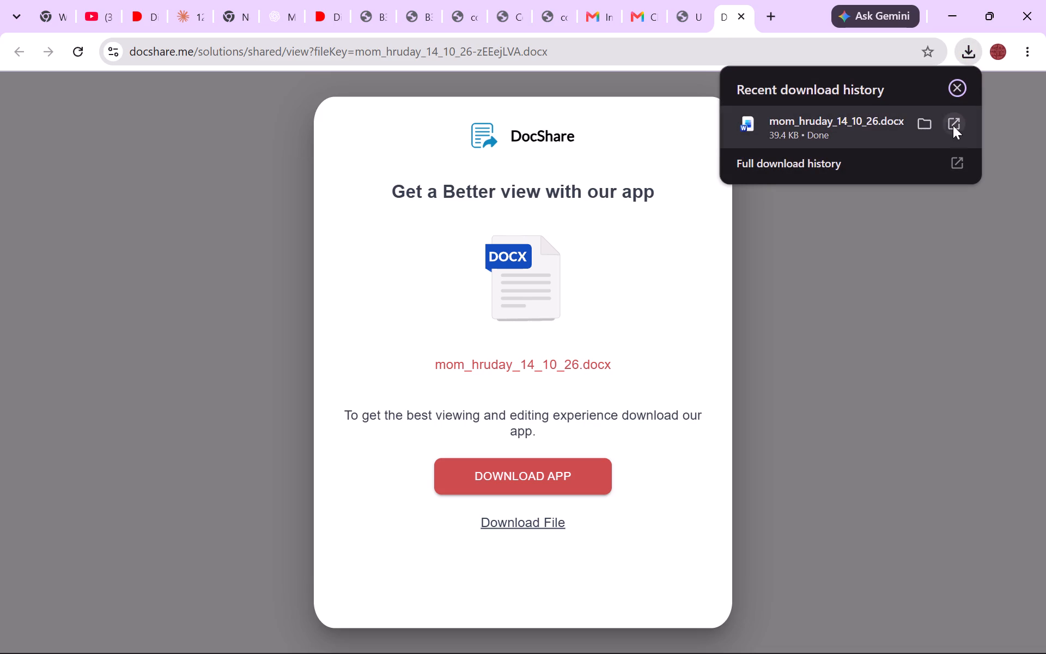
double_click(812, 134)
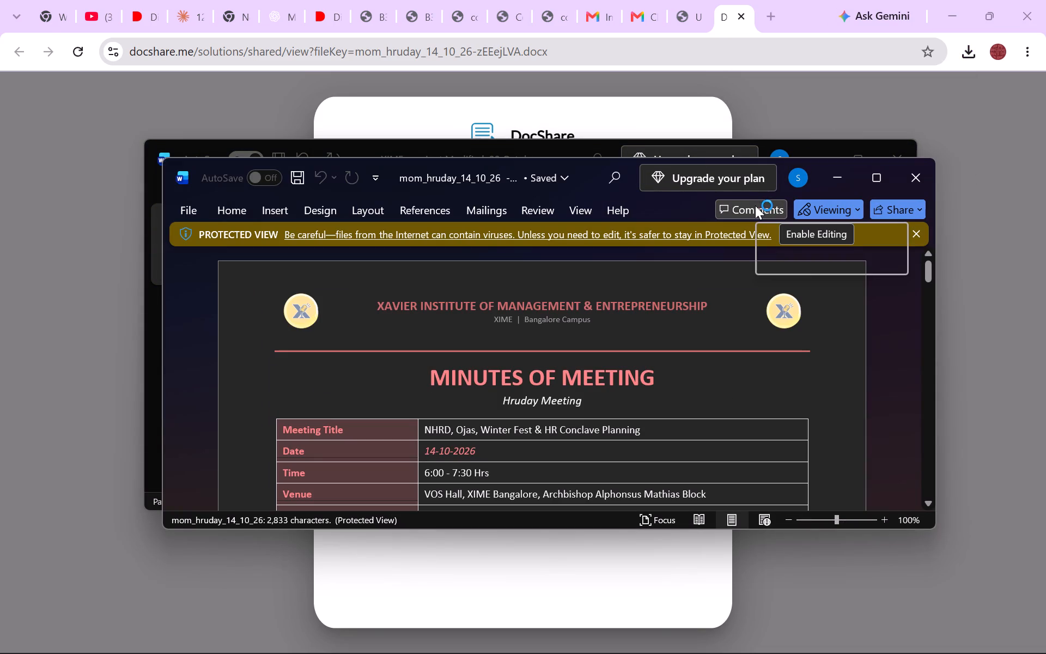
Maximize the downloaded mom_hruday_14_10_26 document window and enable editing in it.
click(874, 174)
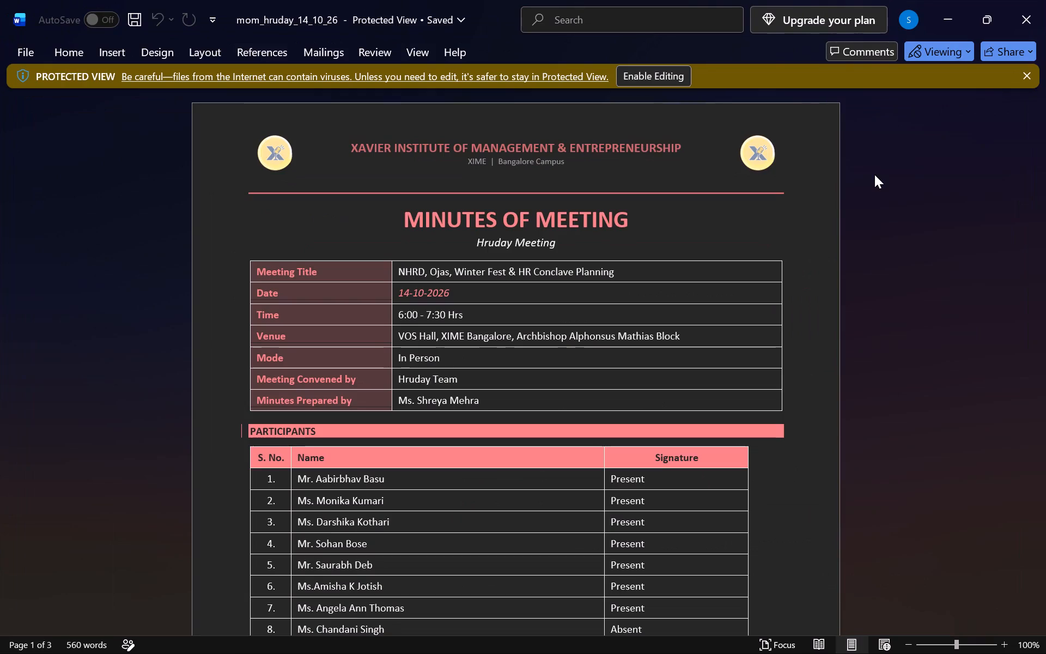
click(664, 75)
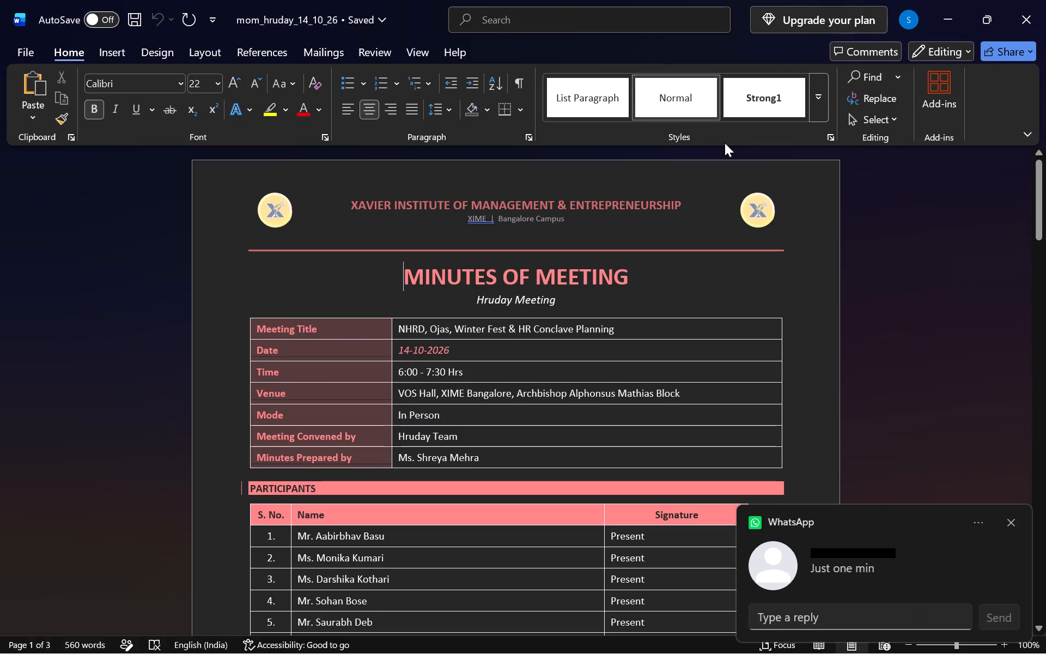
Read through all three pages of the meeting minutes, from the meeting details and participants to the action items and sign-off block.
click(761, 213)
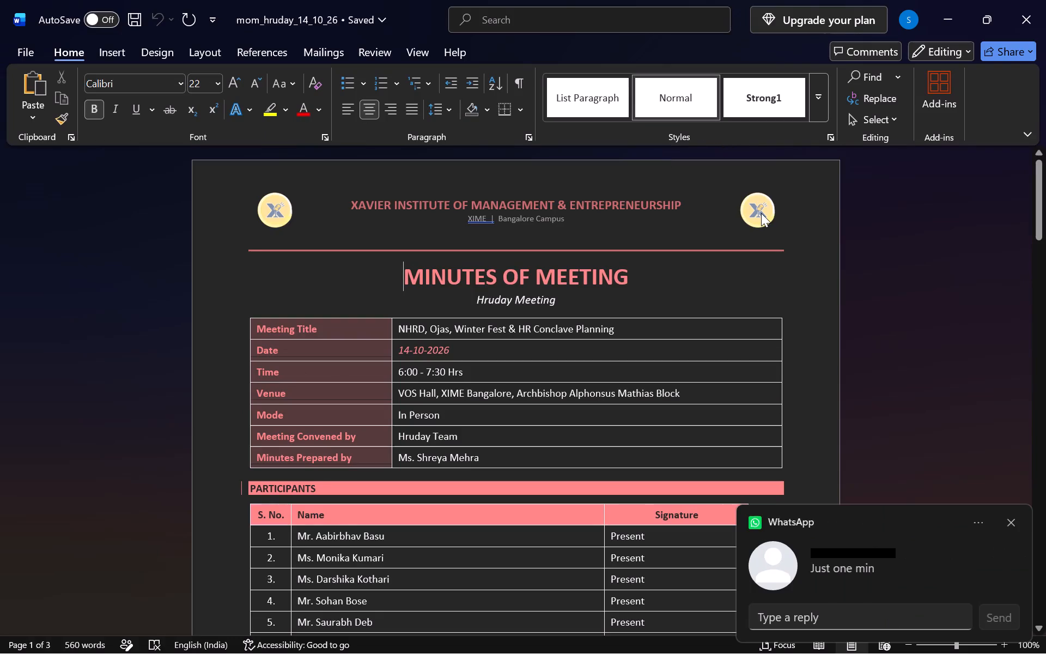
scroll(795, 263, down, 1)
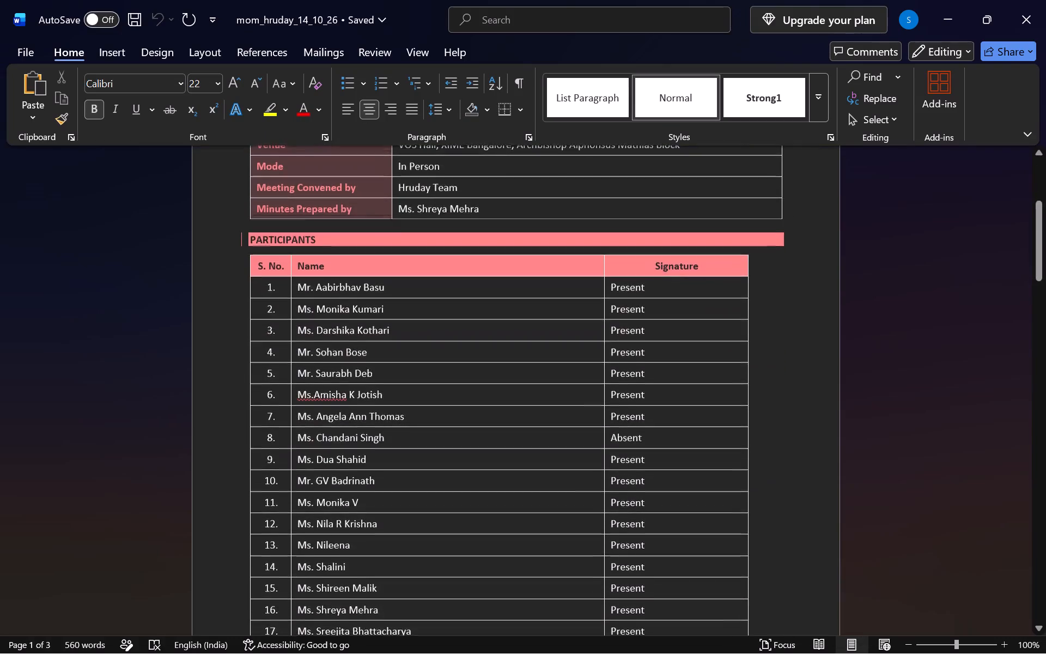
scroll(795, 263, down, 1)
scroll(795, 263, up, 2)
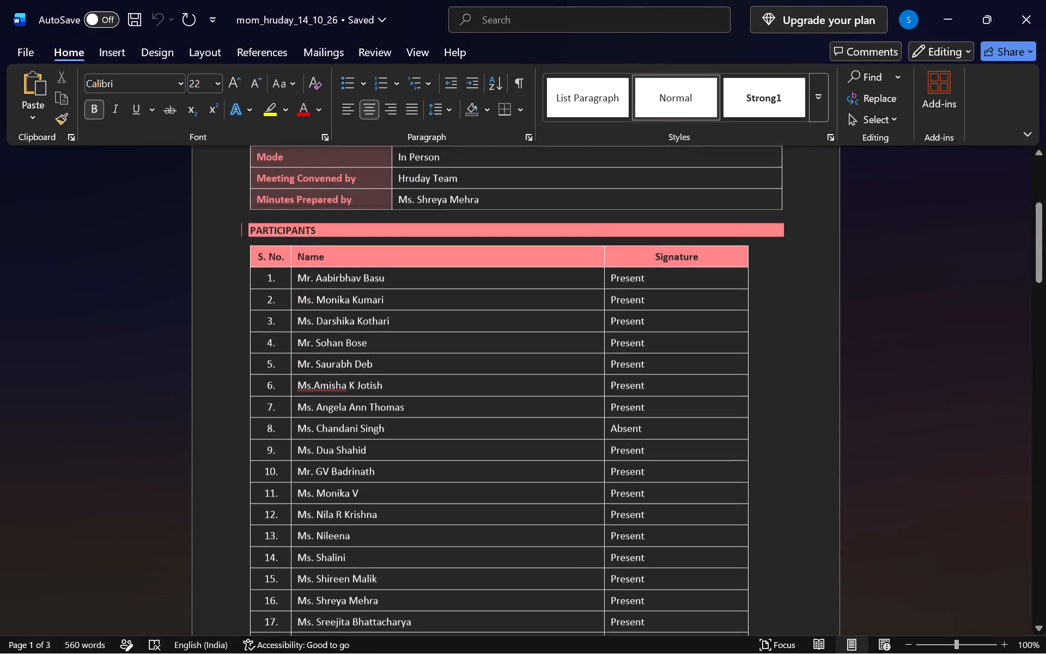
scroll(795, 263, up, 1)
scroll(795, 263, down, 3)
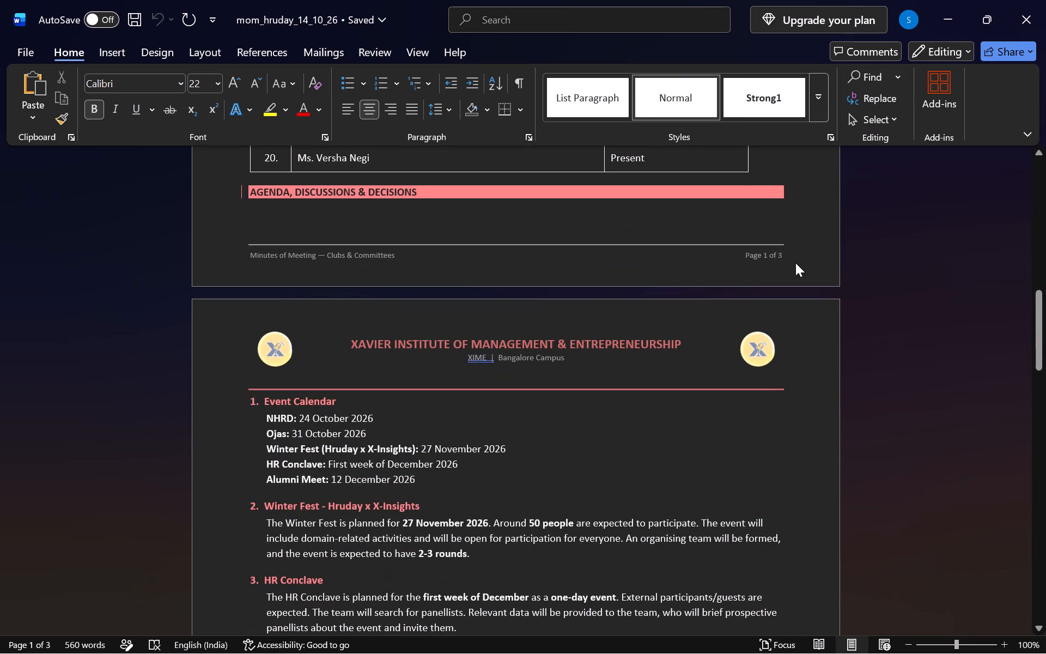
scroll(795, 263, down, 3)
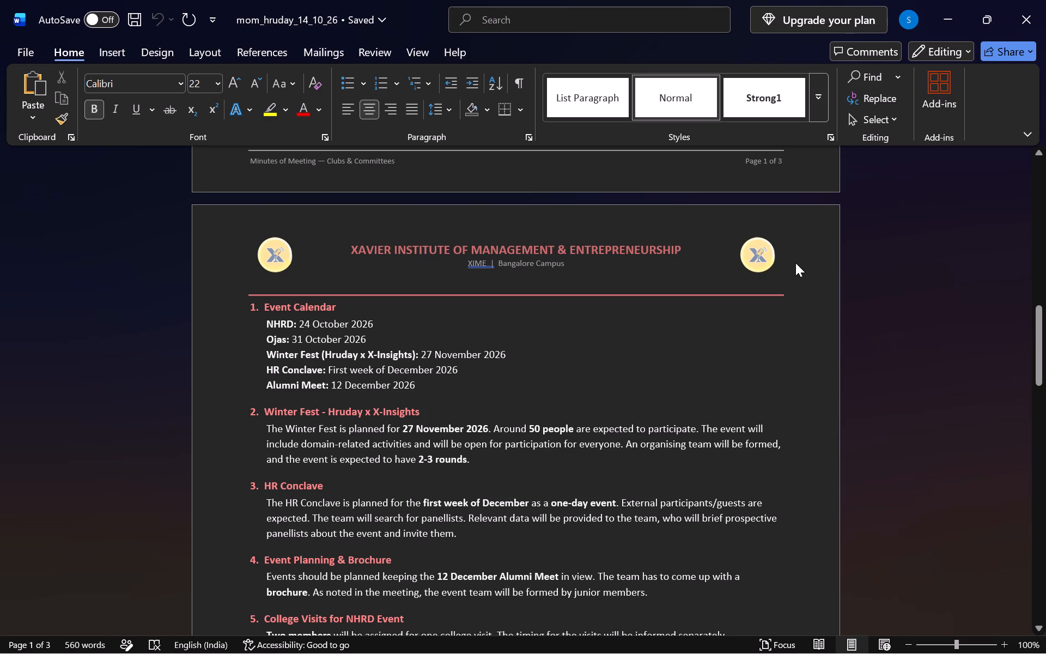
scroll(795, 263, down, 1)
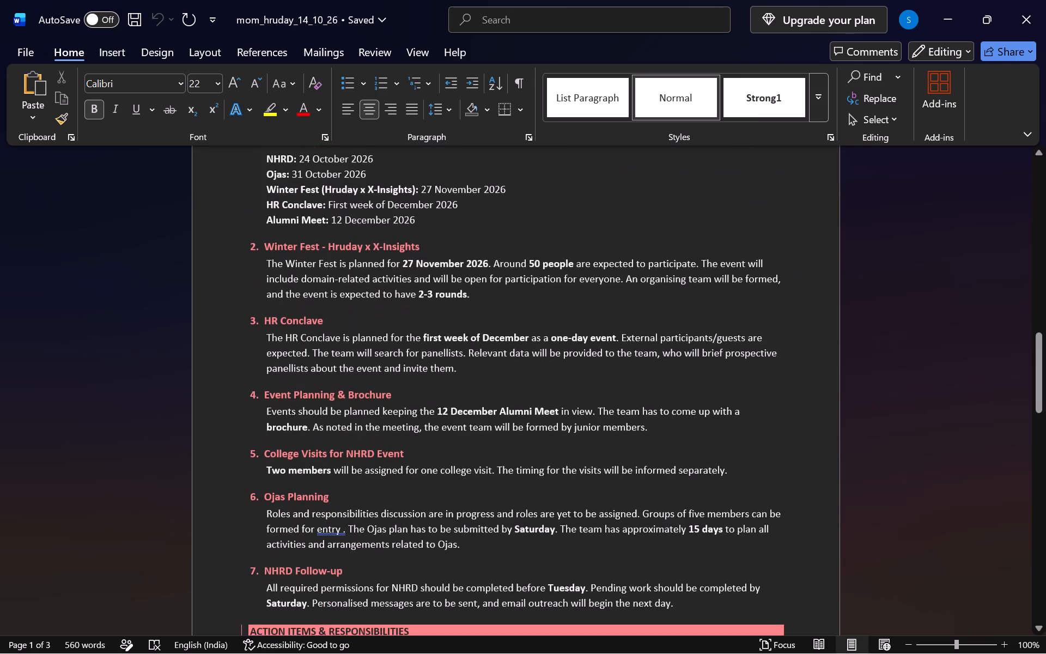
scroll(795, 263, down, 3)
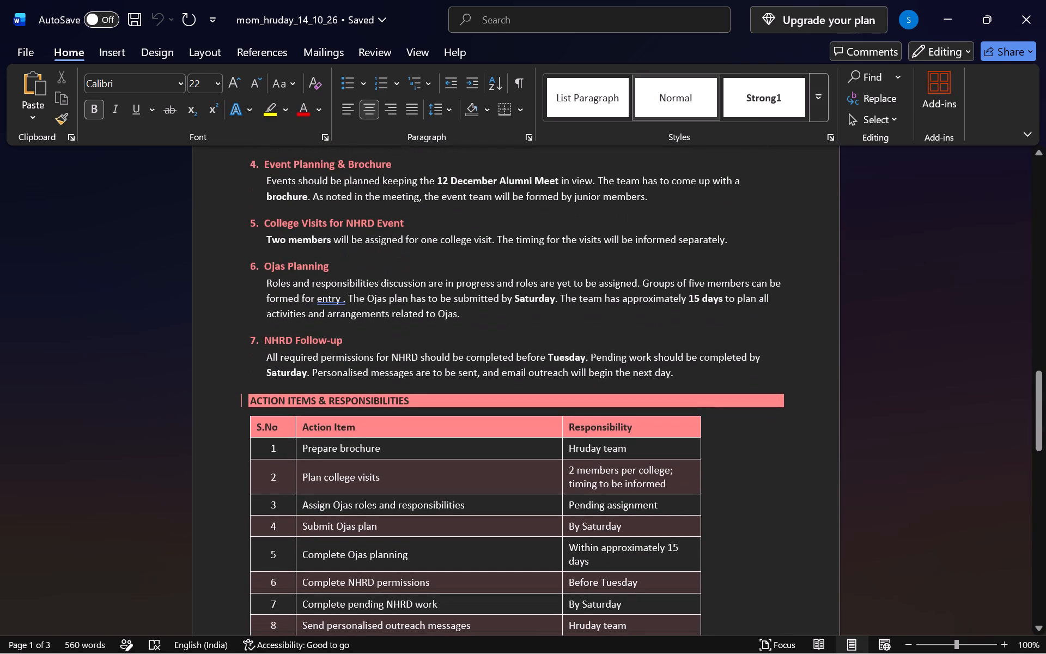
scroll(795, 263, down, 4)
scroll(795, 263, up, 5)
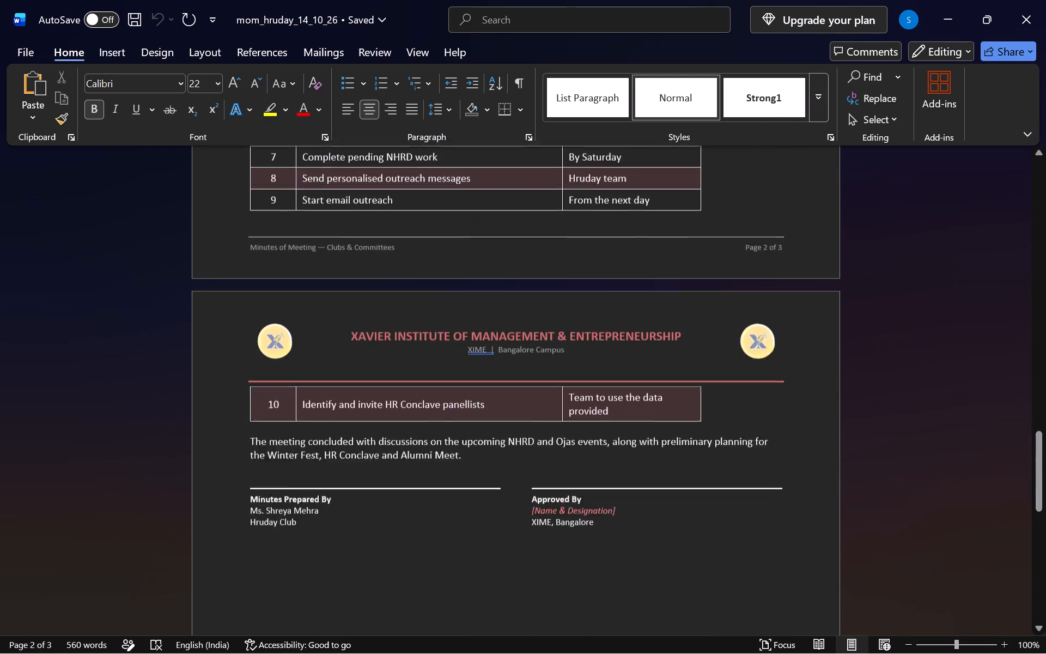
scroll(795, 263, up, 9)
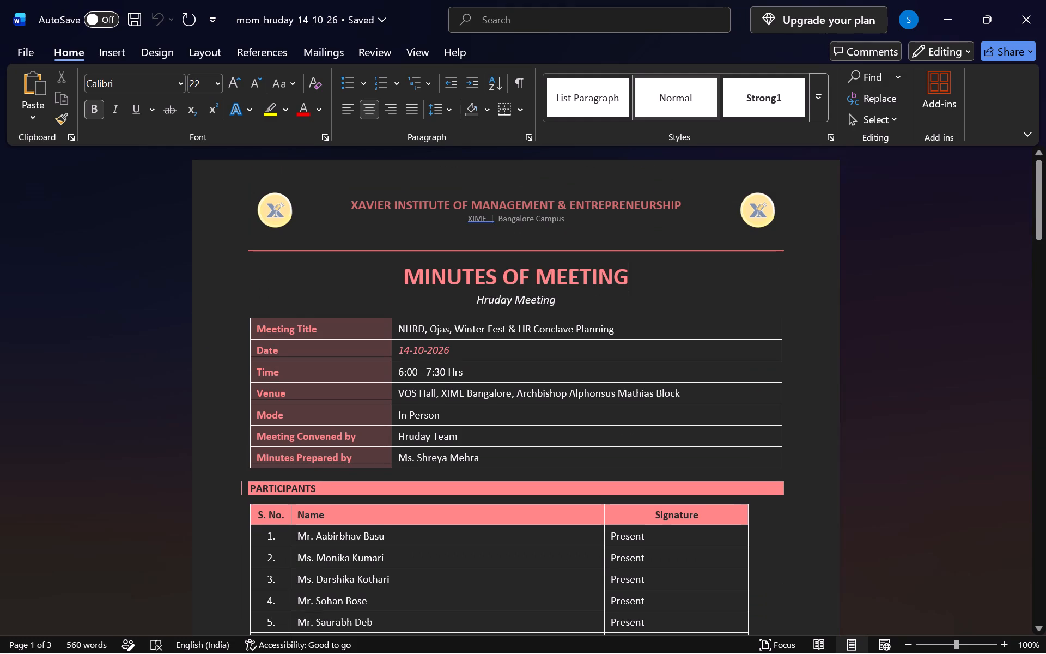
Review the meeting details, participants table, and agenda, discussions and decisions sections of the minutes again.
scroll(795, 263, down, 4)
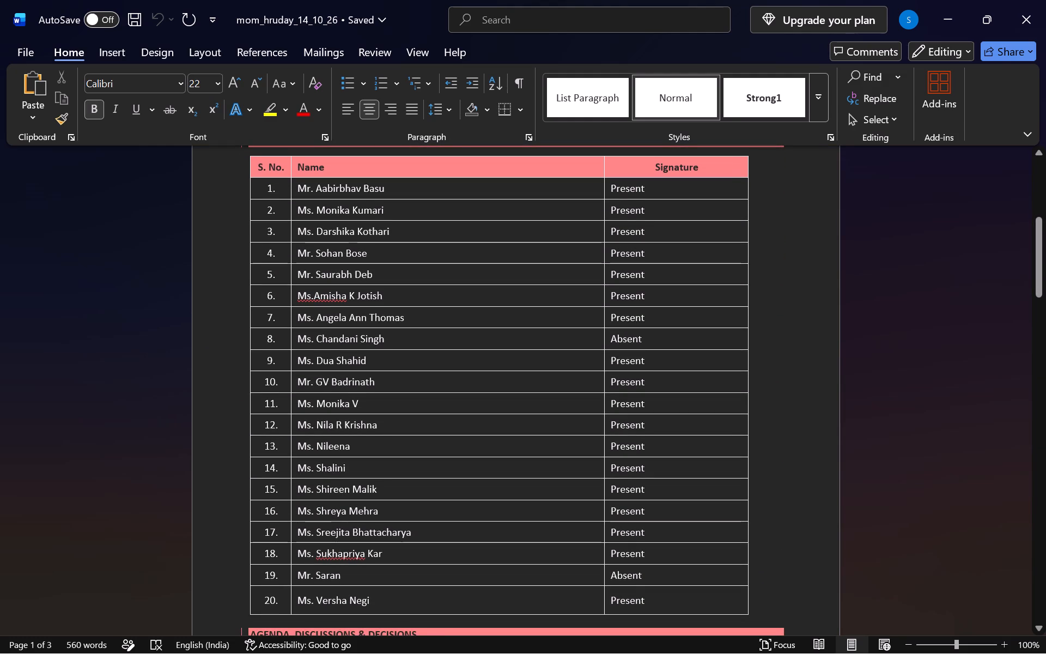
scroll(795, 263, up, 1)
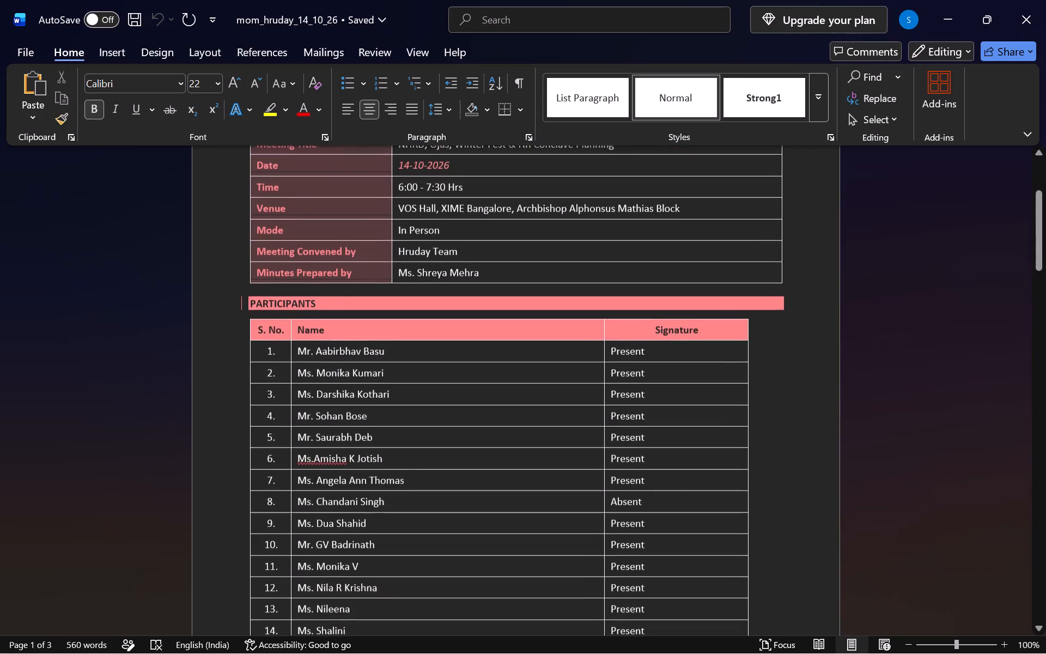
scroll(795, 263, up, 1)
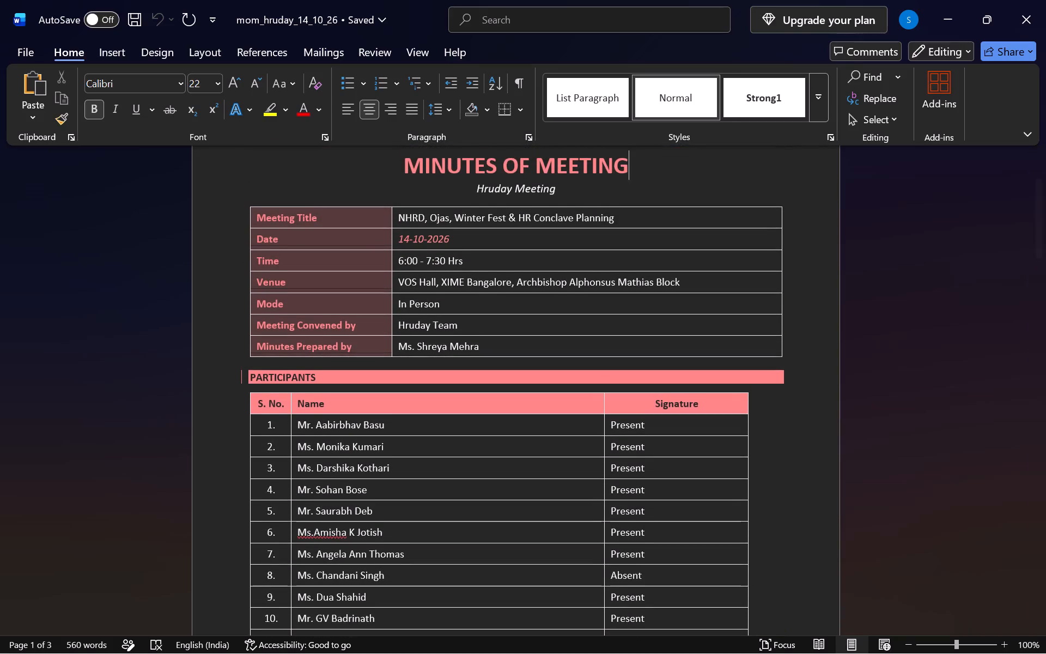
scroll(795, 263, up, 1)
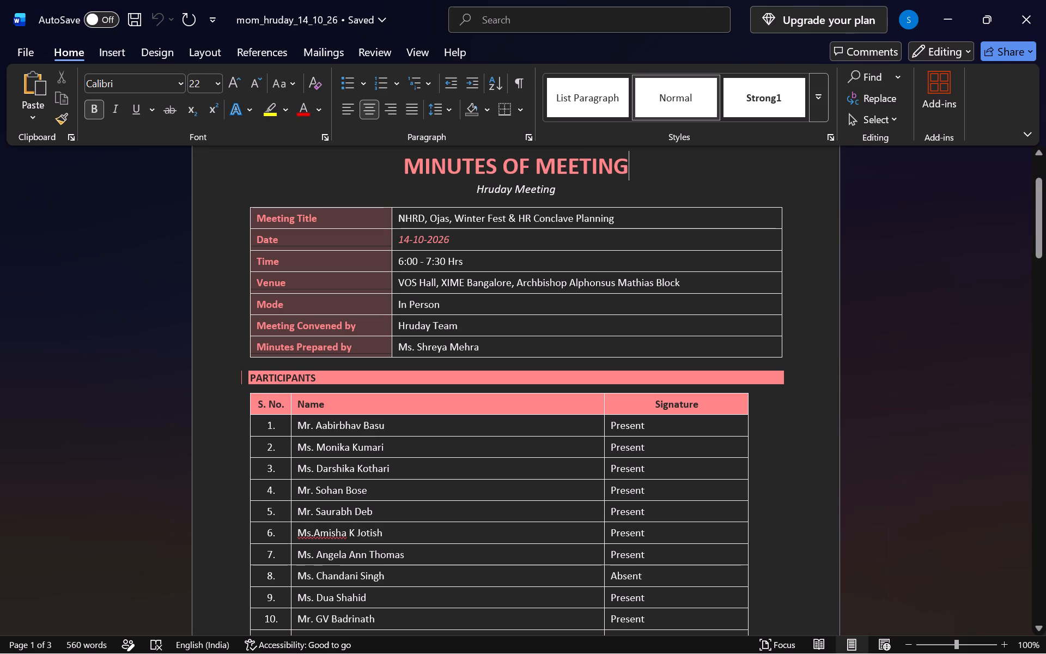
scroll(795, 263, down, 2)
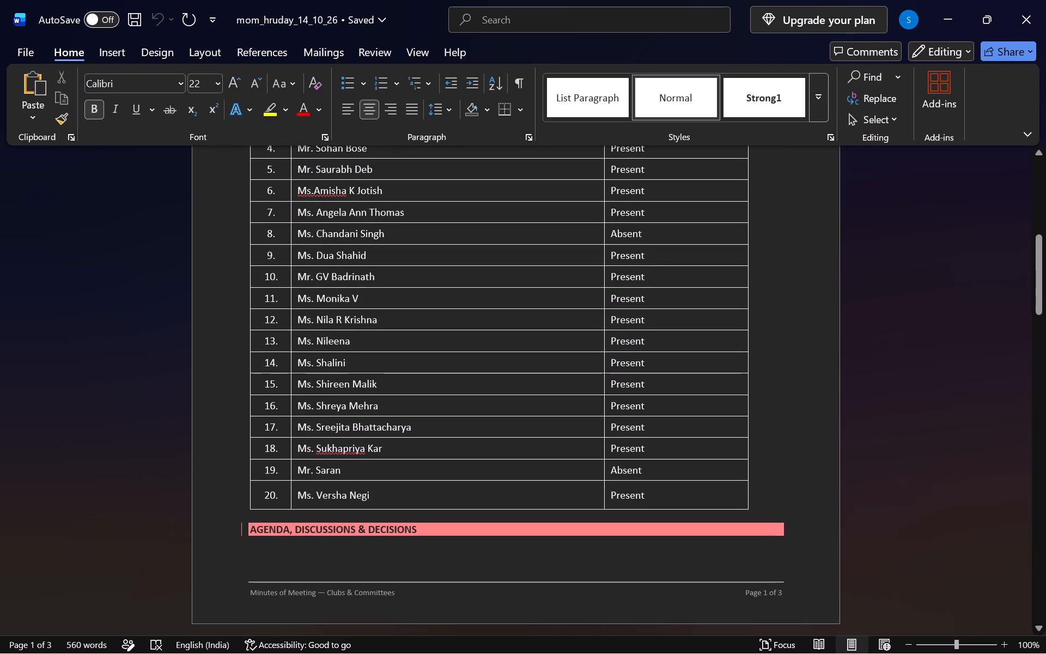
scroll(795, 263, down, 2)
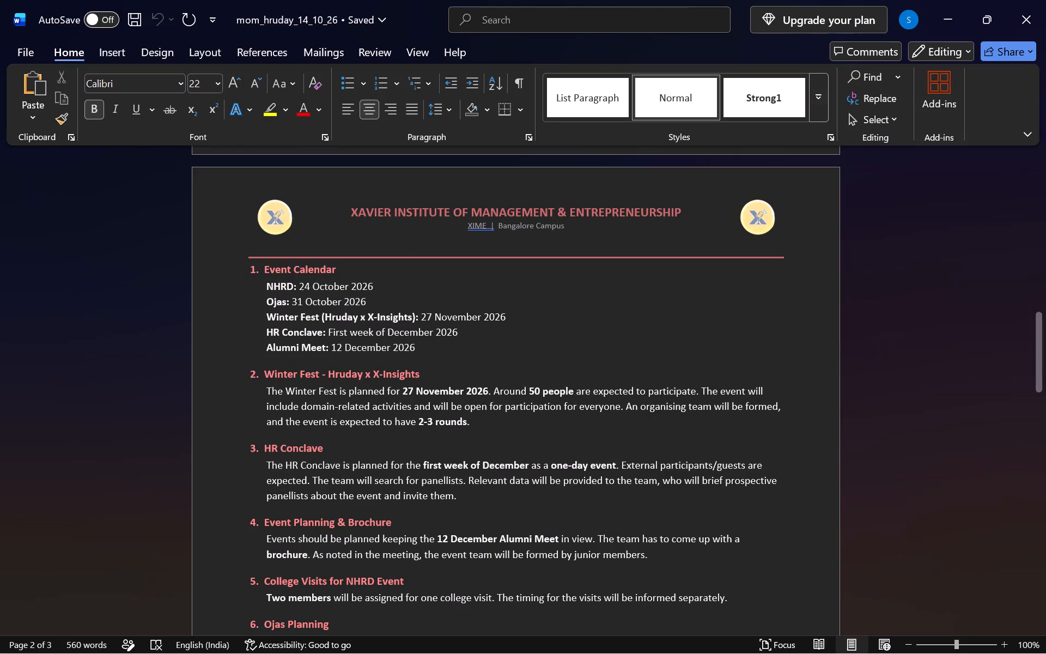
scroll(795, 263, down, 2)
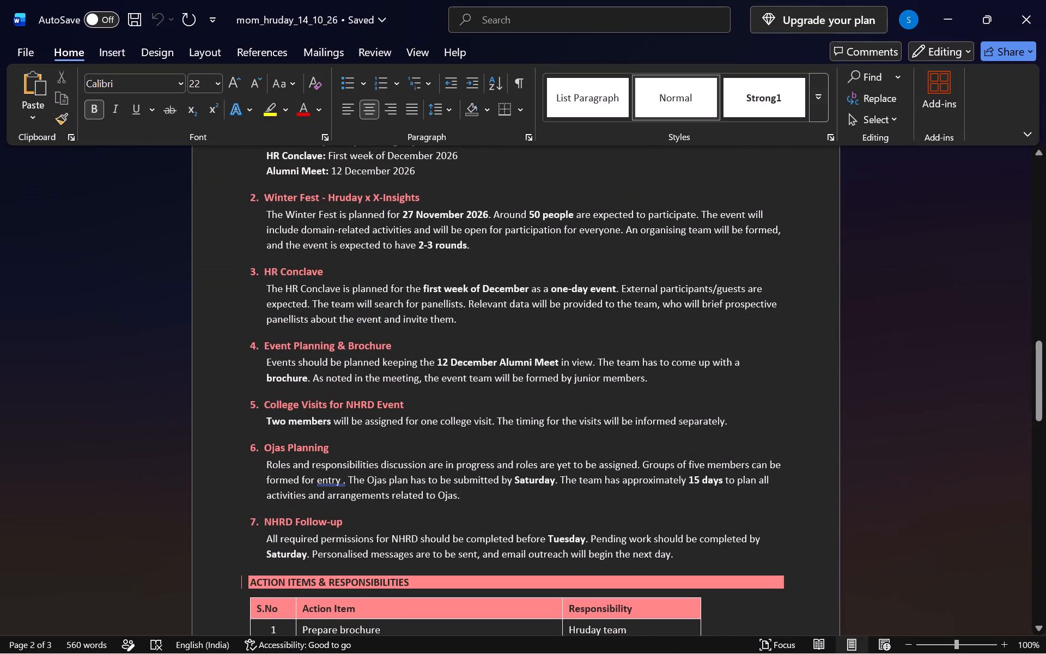
Minimize the mom_hruday_14_10_26 document window.
click(946, 11)
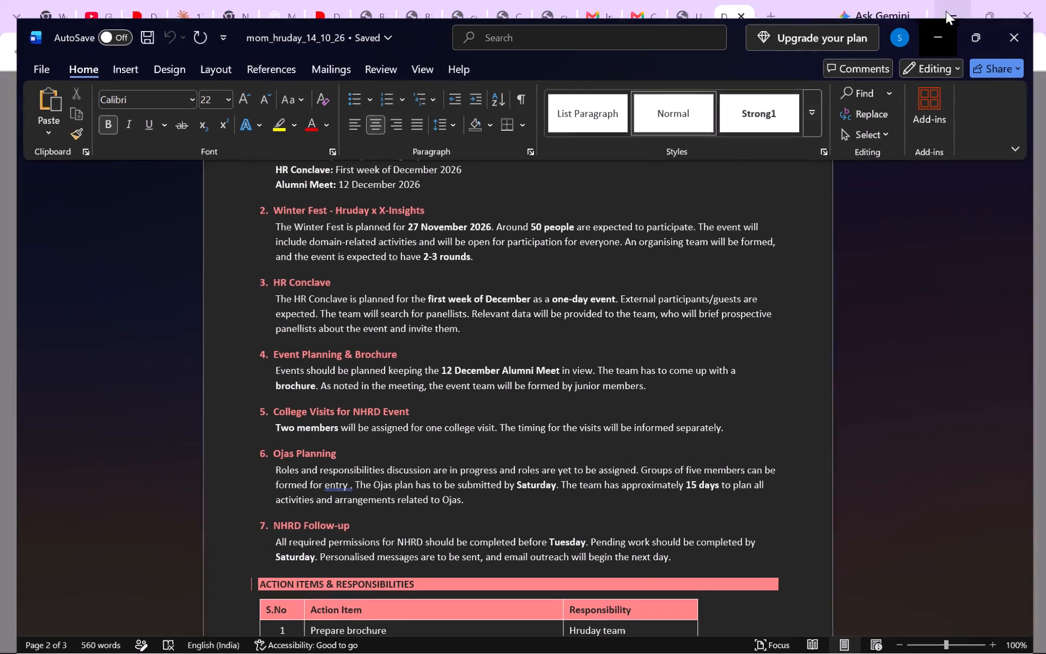
Minimize the Word window containing the XIME letter of appreciation.
click(824, 166)
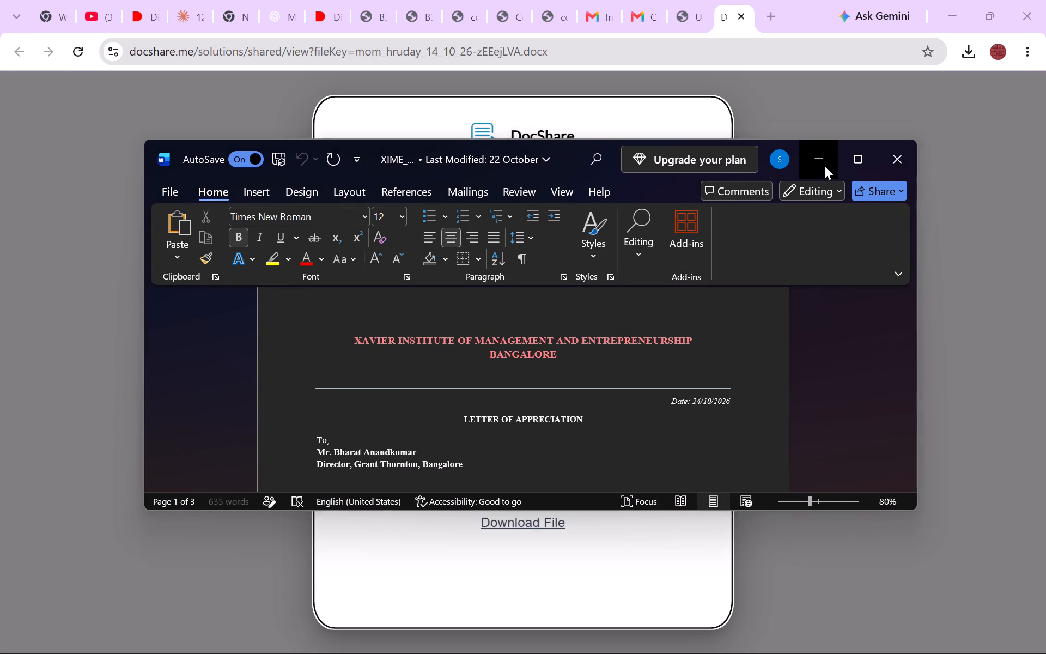
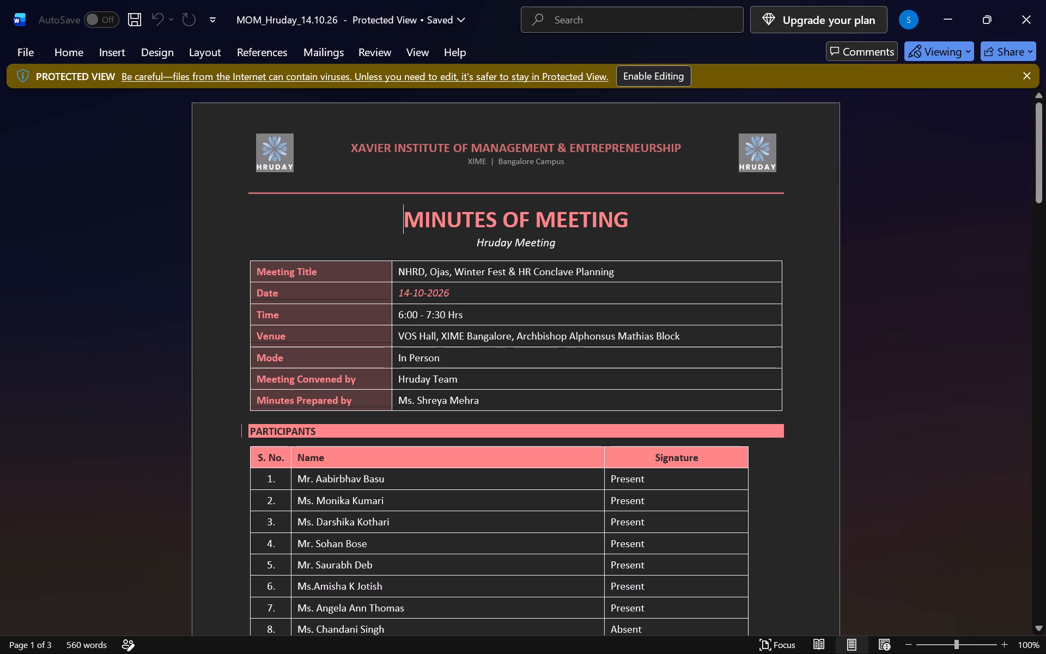
Take the MOM_Hruday_14.10.26 document out of Protected View by enabling editing.
click(669, 71)
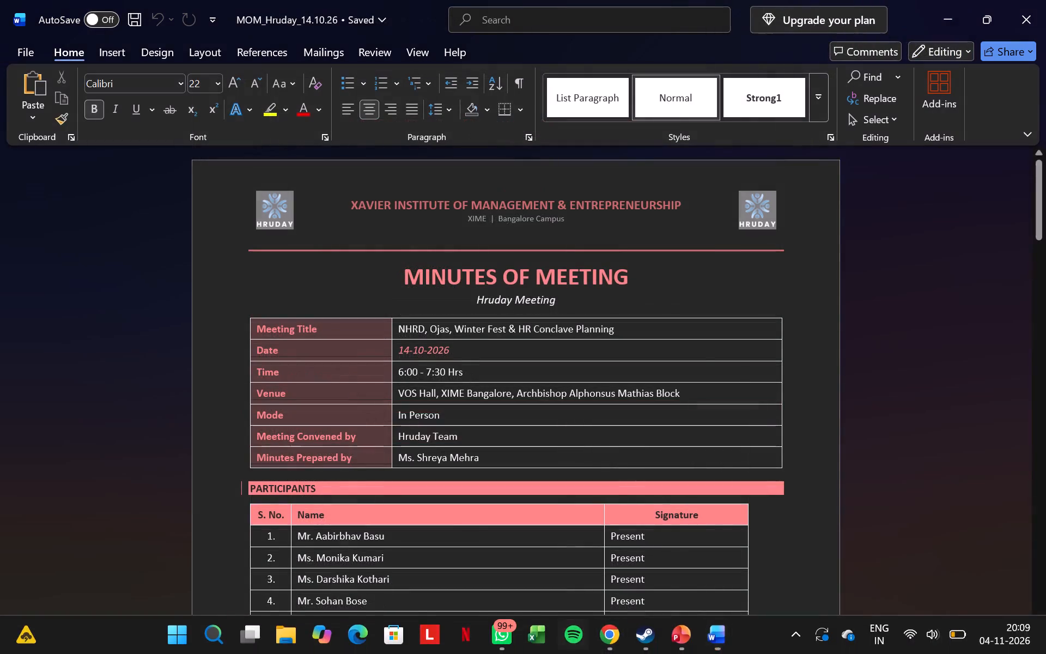
Turn on AutoSave for the meeting-minutes document, uploading a copy of it to work on.
click(94, 14)
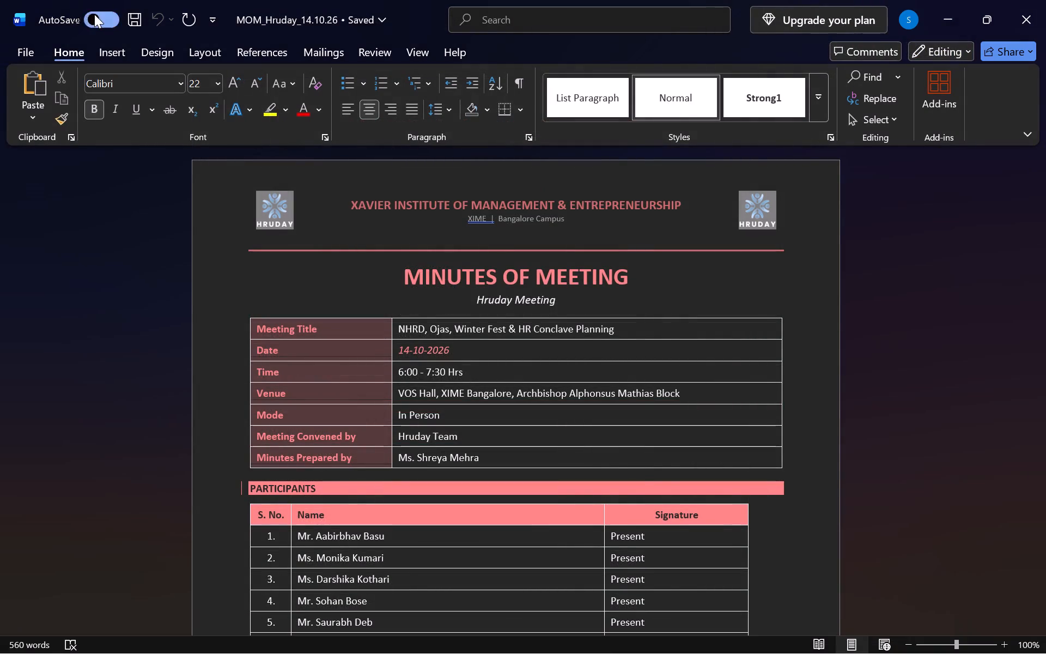
click(582, 265)
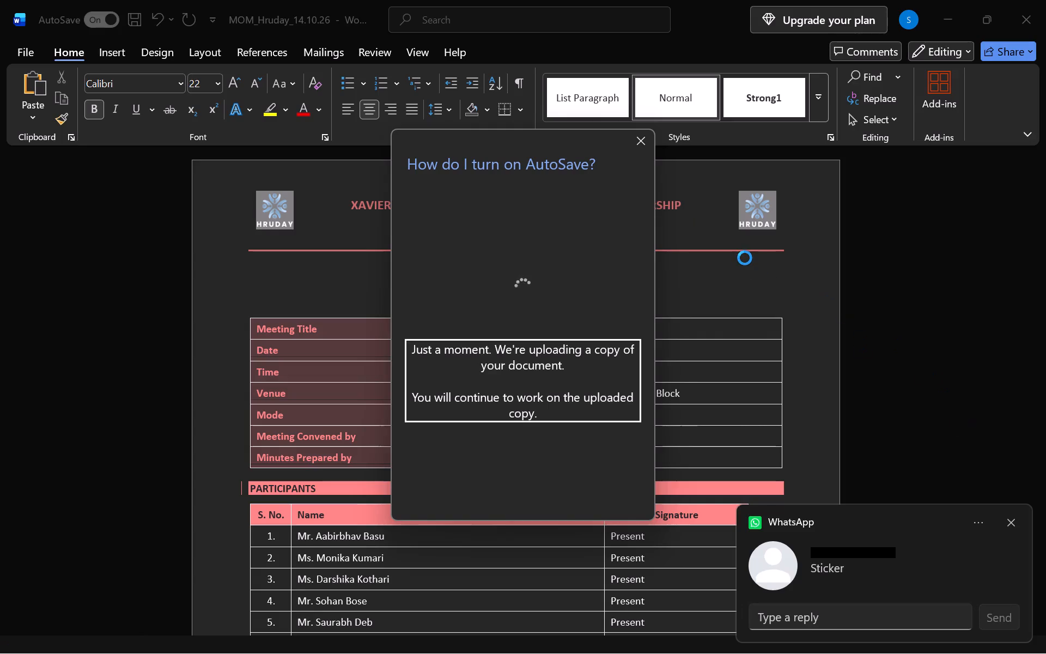
Read through the meeting minutes, examining the numbered discussion points and the Action Items & Responsibilities table.
scroll(660, 313, down, 5)
scroll(660, 313, up, 1)
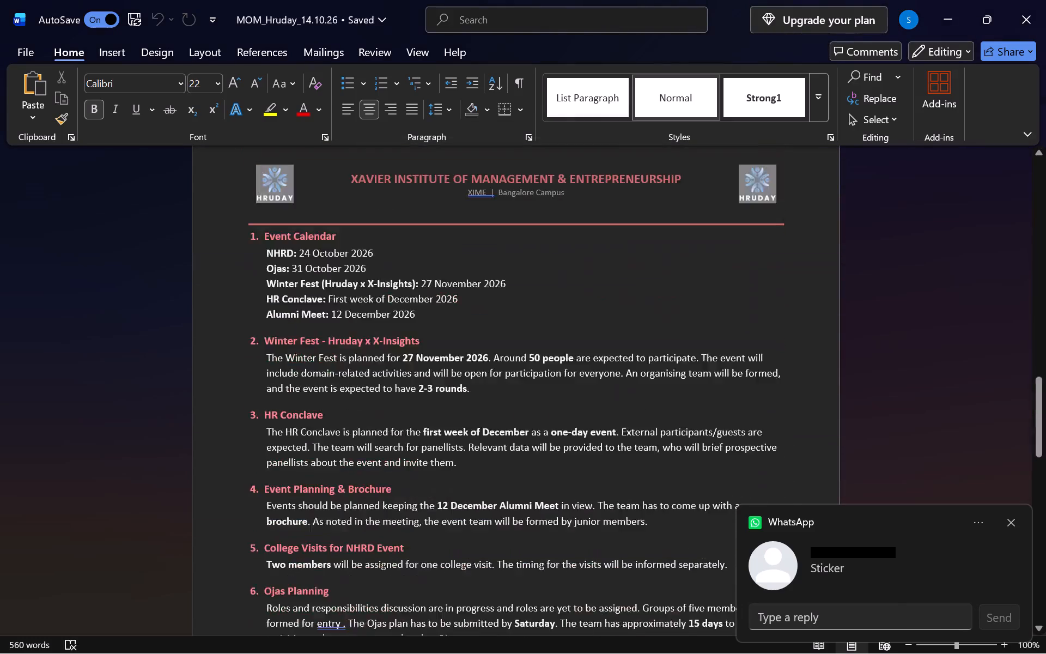
scroll(660, 313, up, 1)
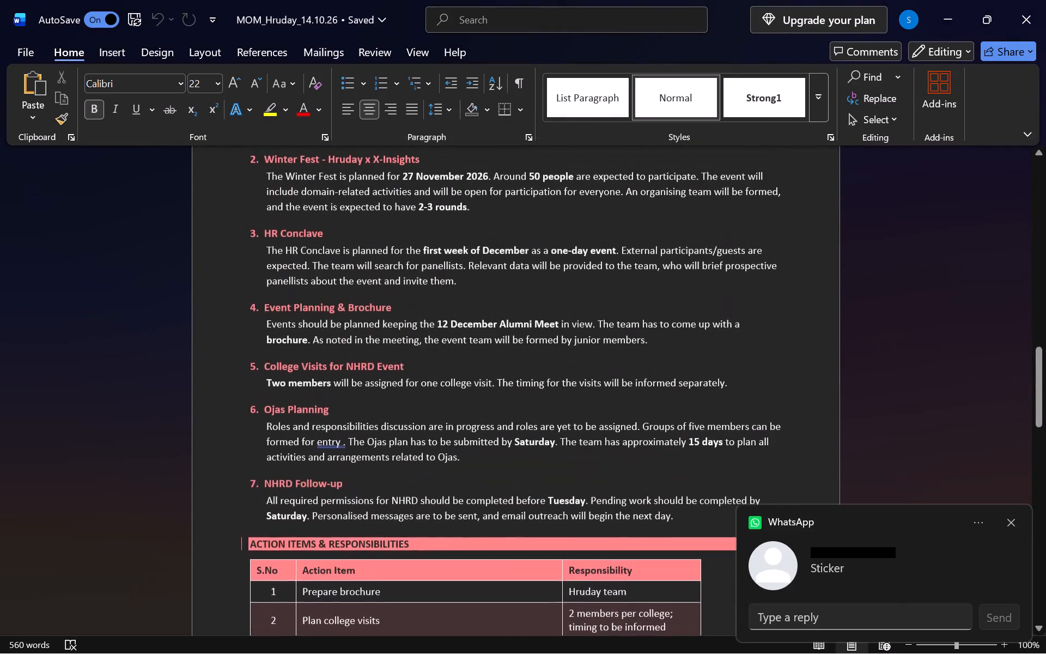
scroll(660, 313, up, 1)
scroll(660, 313, down, 1)
scroll(660, 313, up, 1)
scroll(660, 313, down, 2)
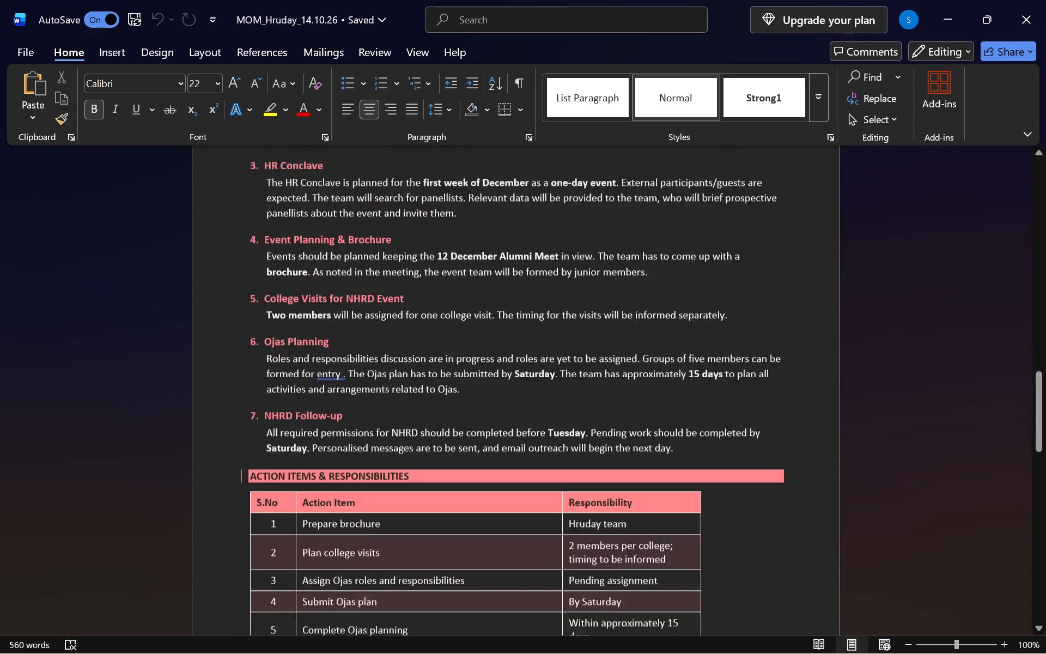
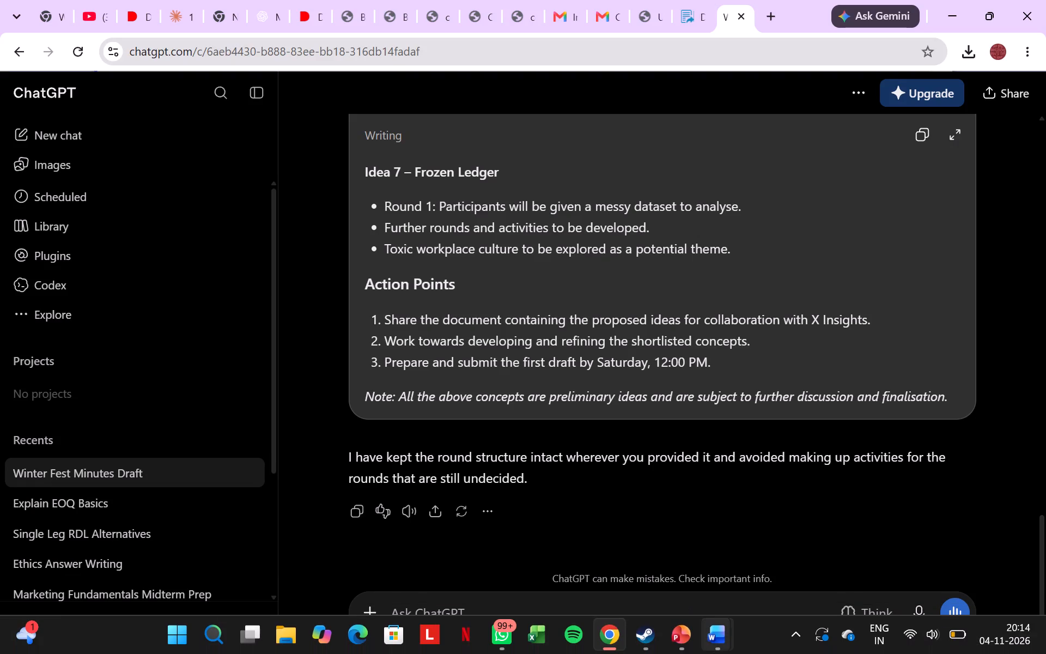
Switch to the Word document MOM_Hruday_14.10.26 and replace the Meeting Title entry on the first page with "Winter fest preparation".
click(984, 539)
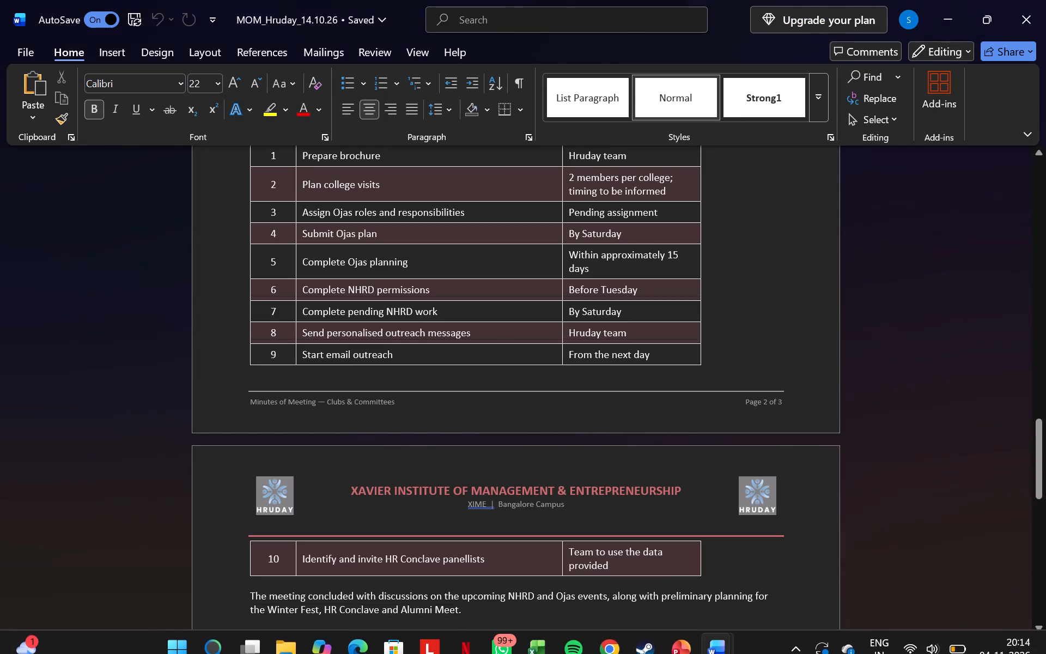
scroll(722, 359, up, 4)
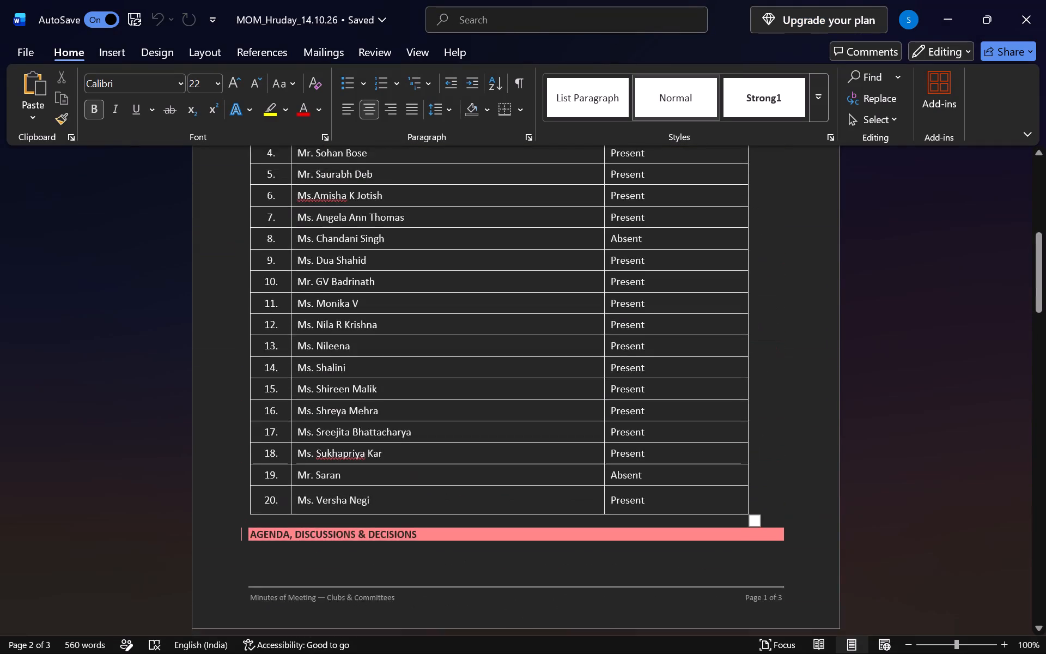
scroll(722, 359, up, 3)
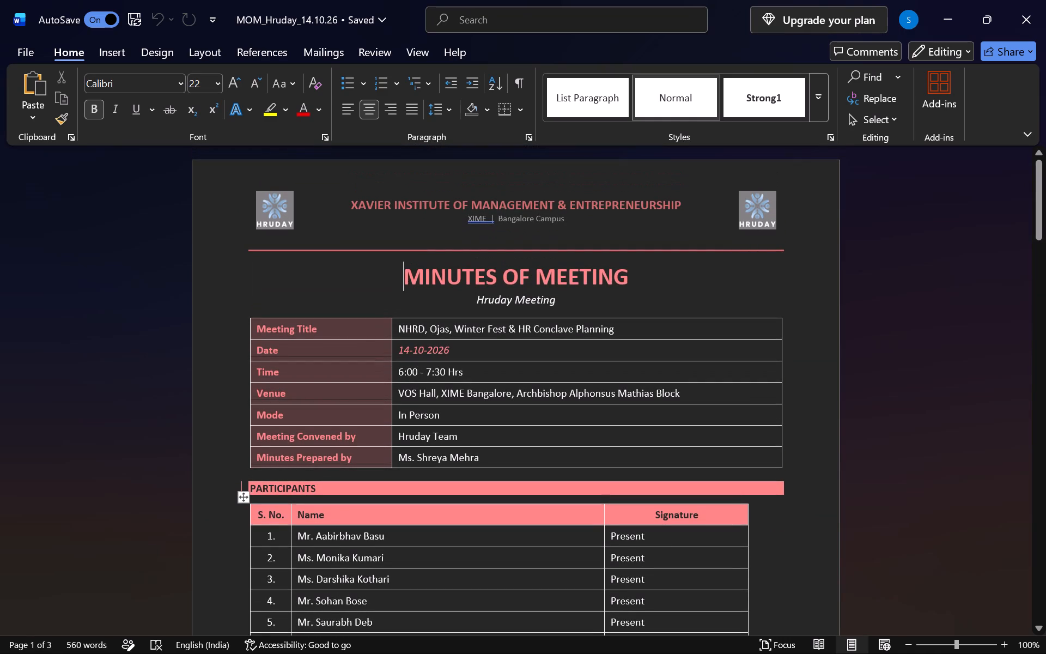
click(629, 335)
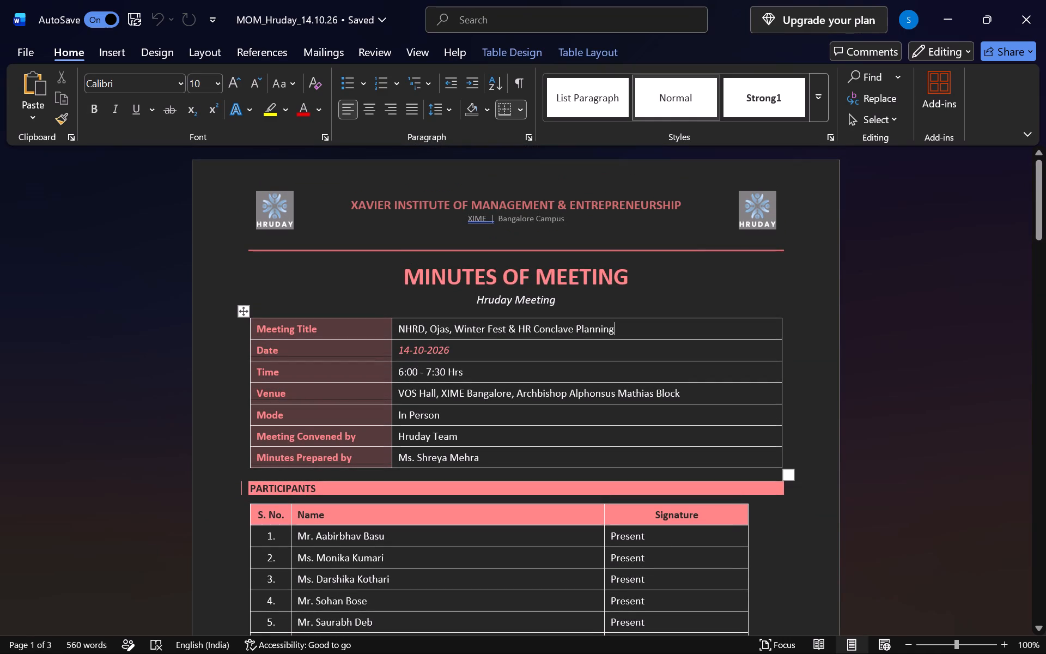
key(BackSpace)
key(BackSpace)
key(BackSpace)
key(BackSpace)
key(BackSpace)
key(BackSpace)
key(BackSpace)
key(BackSpace)
key(BackSpace)
key(BackSpace)
key(BackSpace)
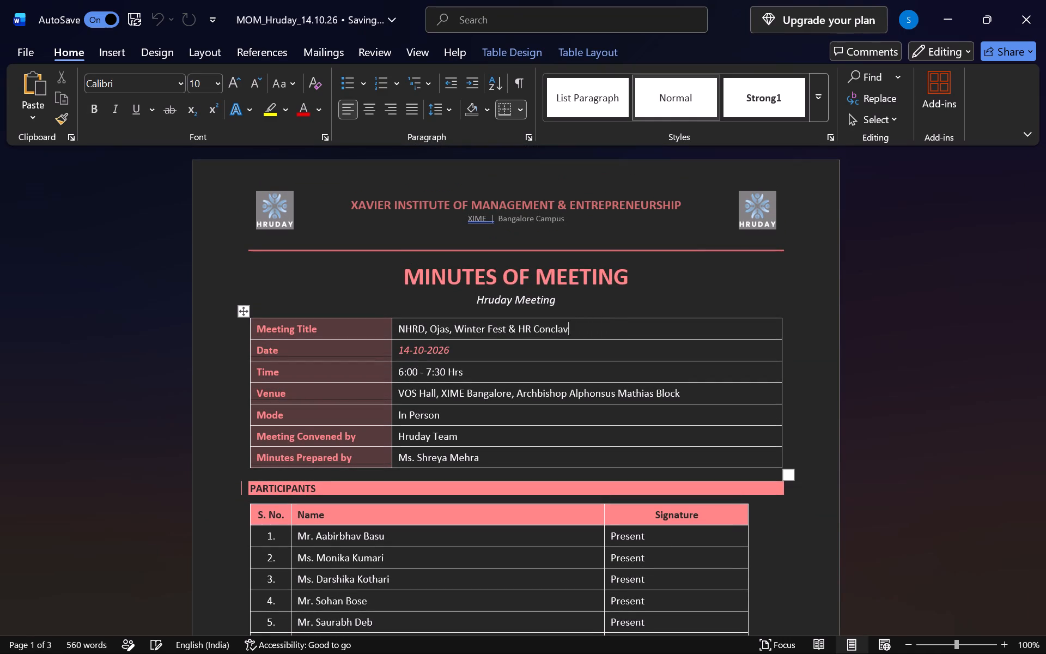
key(BackSpace)
key(BackSpace)
key(BackSpace)
key(BackSpace)
key(BackSpace)
key(BackSpace)
key(BackSpace)
key(BackSpace)
key(BackSpace)
key(BackSpace)
key(BackSpace)
key(BackSpace)
key(BackSpace)
key(BackSpace)
key(BackSpace)
key(BackSpace)
key(BackSpace)
key(BackSpace)
key(BackSpace)
key(BackSpace)
key(BackSpace)
key(BackSpace)
key(BackSpace)
key(BackSpace)
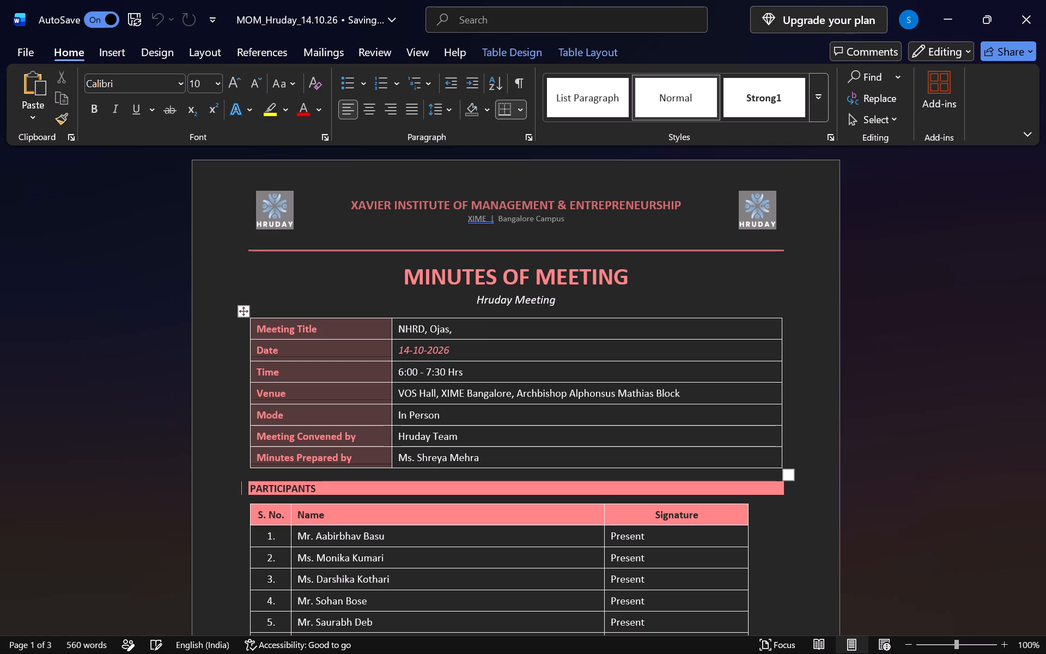
key(BackSpace)
key(BackSpace)
key(BackSpace)
key(BackSpace)
key(BackSpace)
key(BackSpace)
key(BackSpace)
key(BackSpace)
key(BackSpace)
key(BackSpace)
key(BackSpace)
key(w)
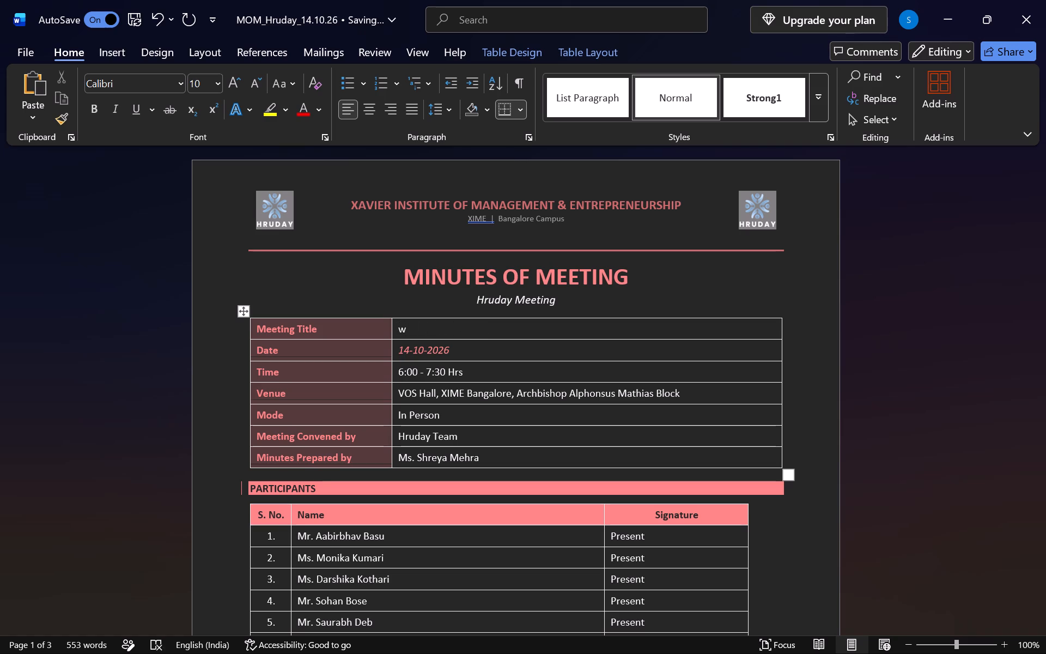
text(inter)
key(space)
text(fest)
key(space)
text(pre)
text(paration)
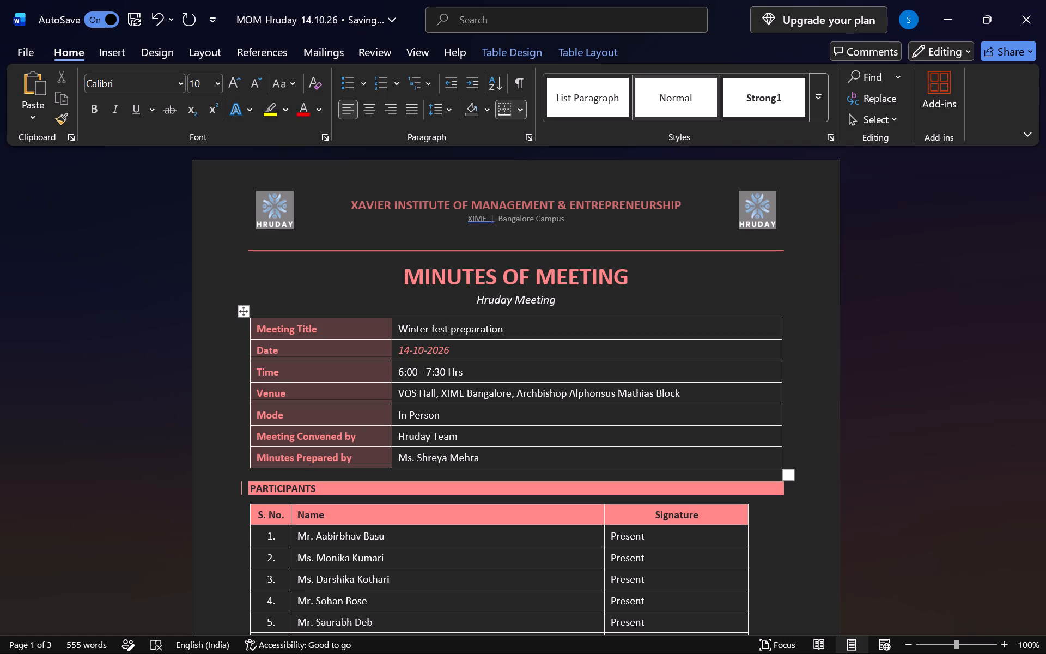
Capitalise the initials of the last two words in the meeting title so it reads "Winter Fest Preparation".
click(456, 334)
key(BackSpace)
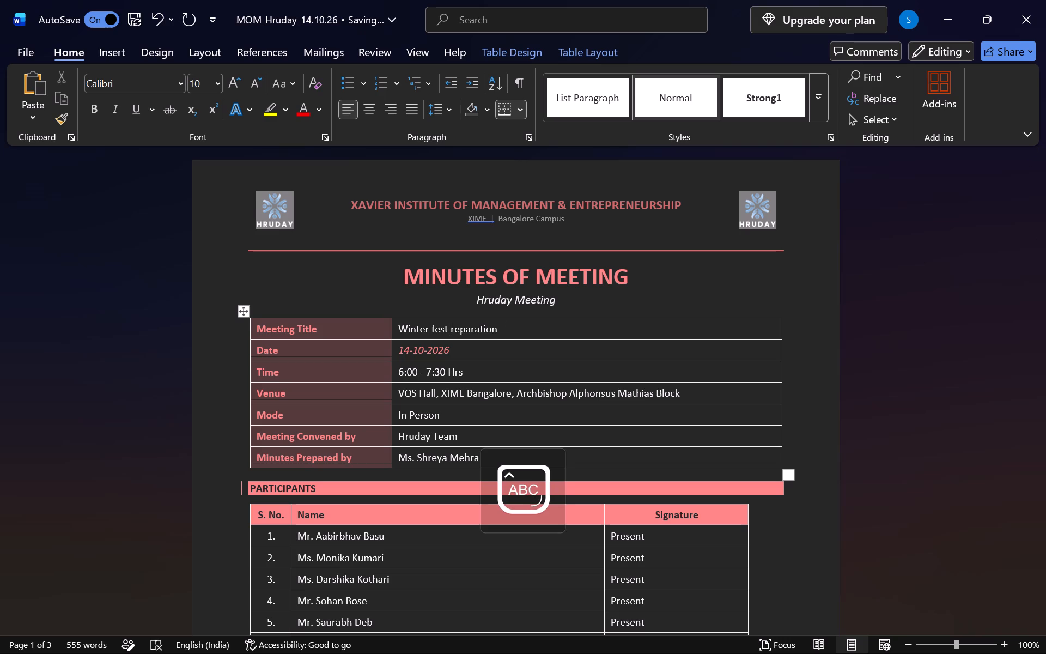
key(p)
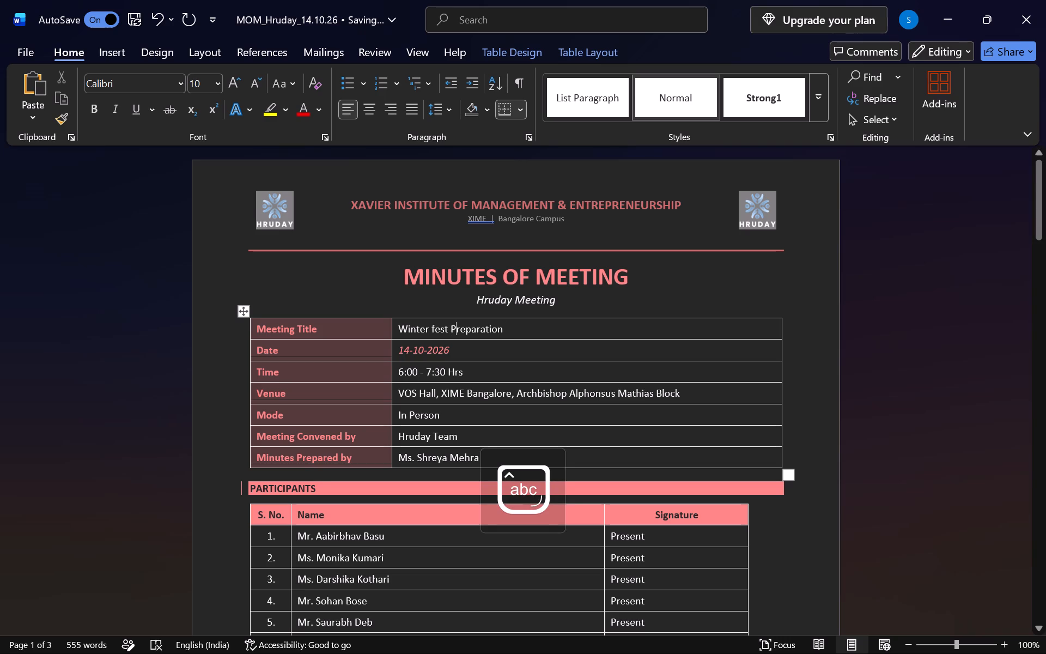
click(433, 329)
key(BackSpace)
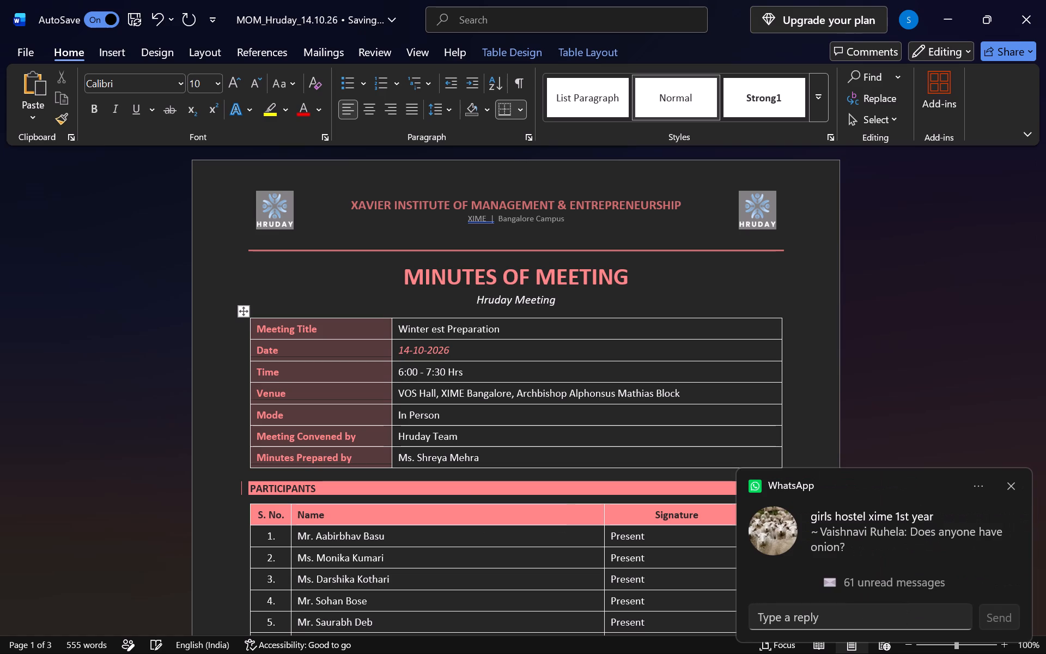
key(f)
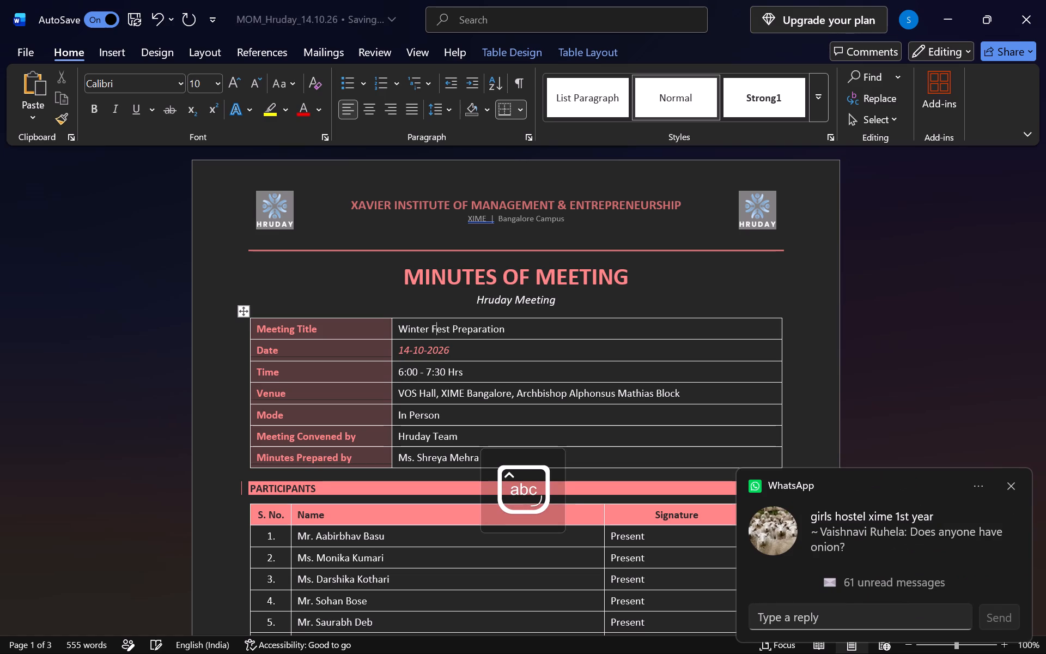
Set the meeting date in the details table to 04-11-2026.
click(410, 351)
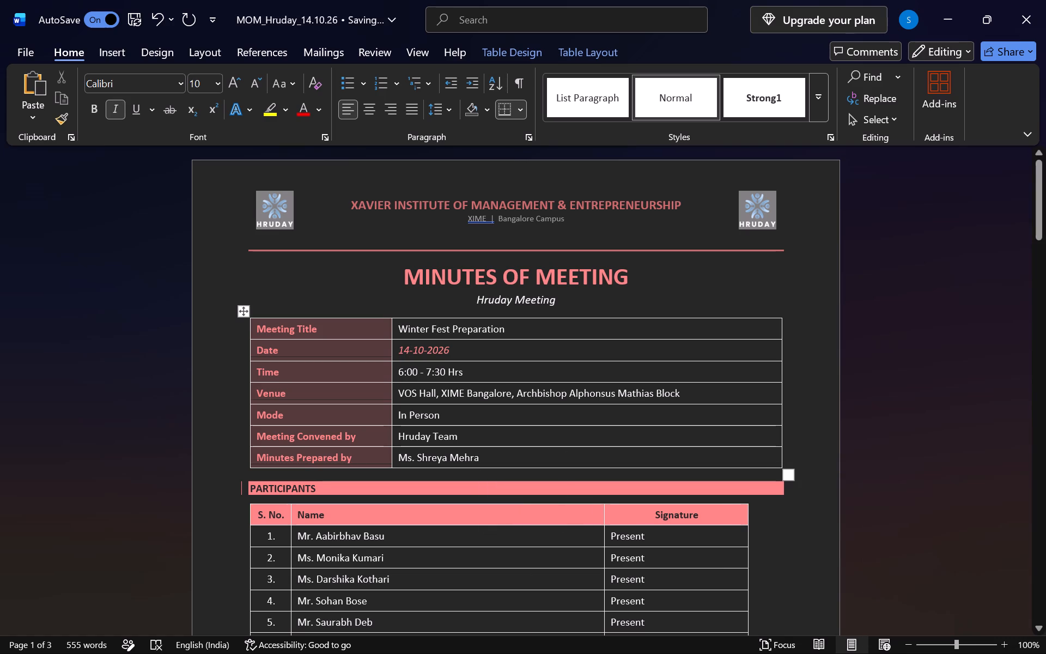
click(425, 353)
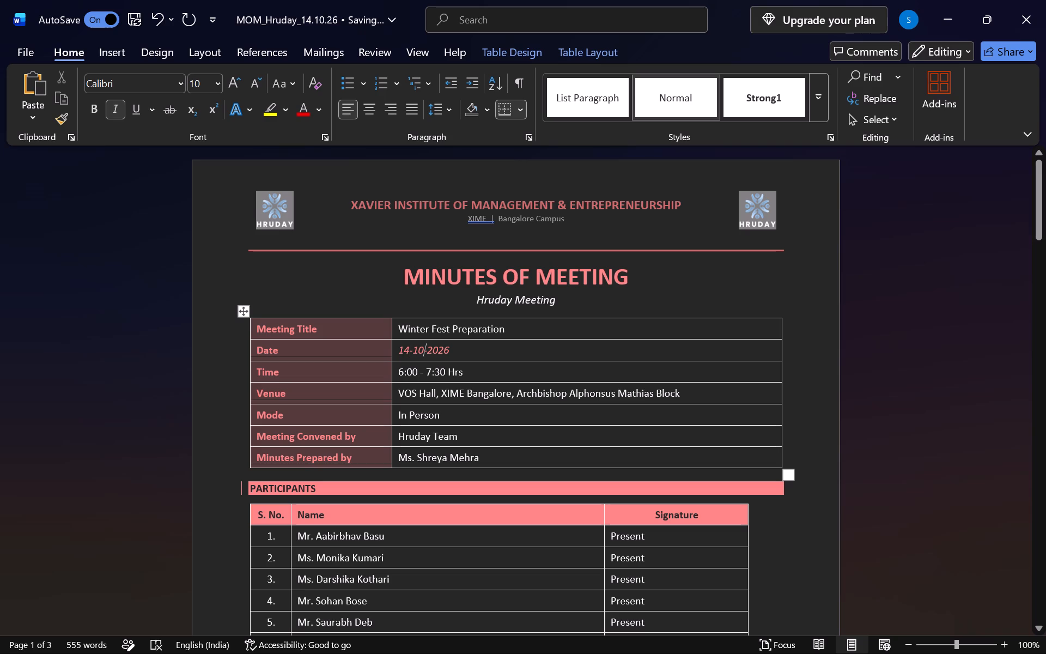
click(410, 352)
key(BackSpace)
key(BackSpace)
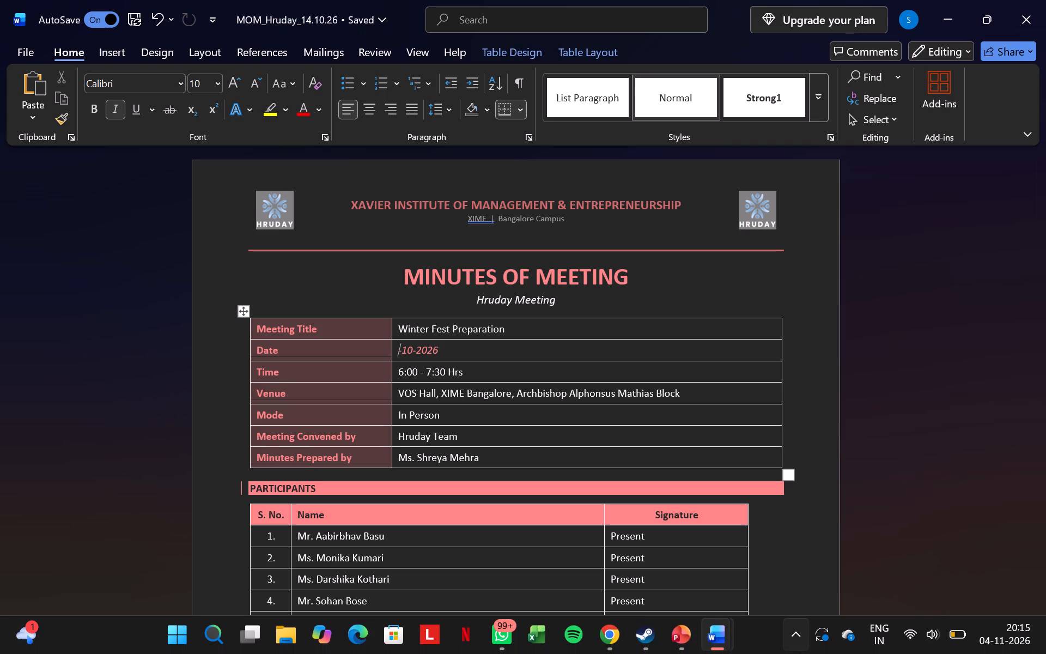
text(04)
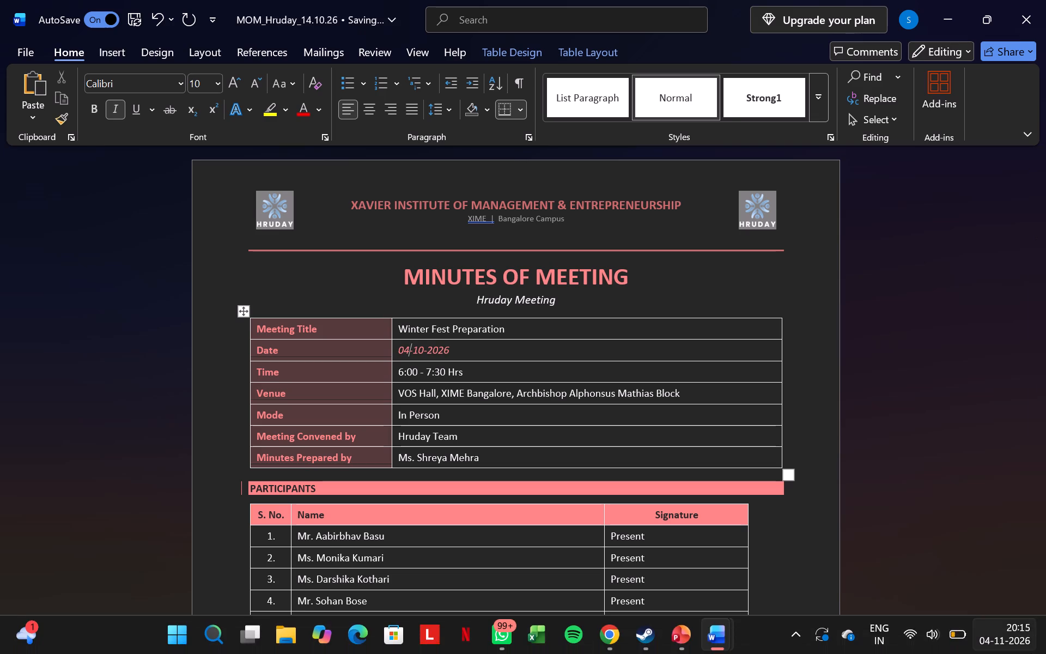
click(426, 349)
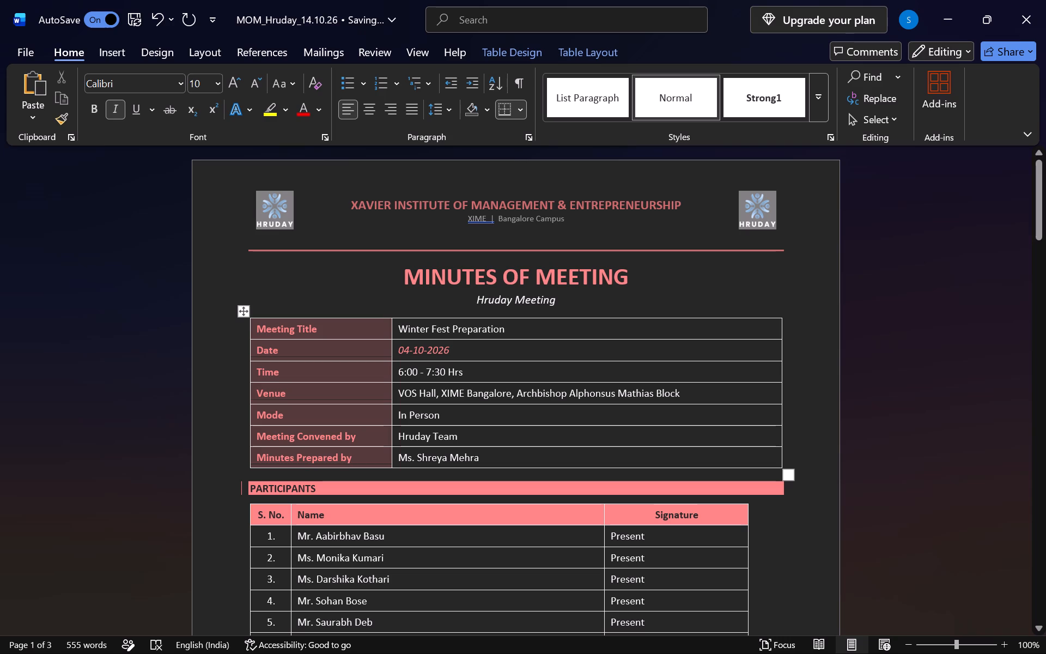
key(BackSpace)
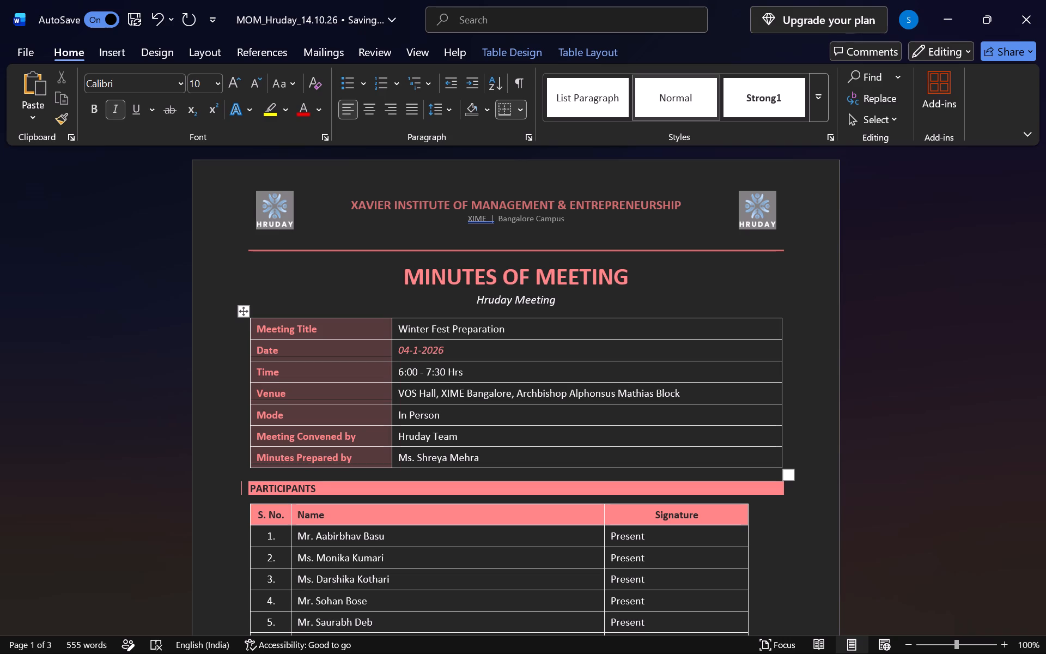
key(1)
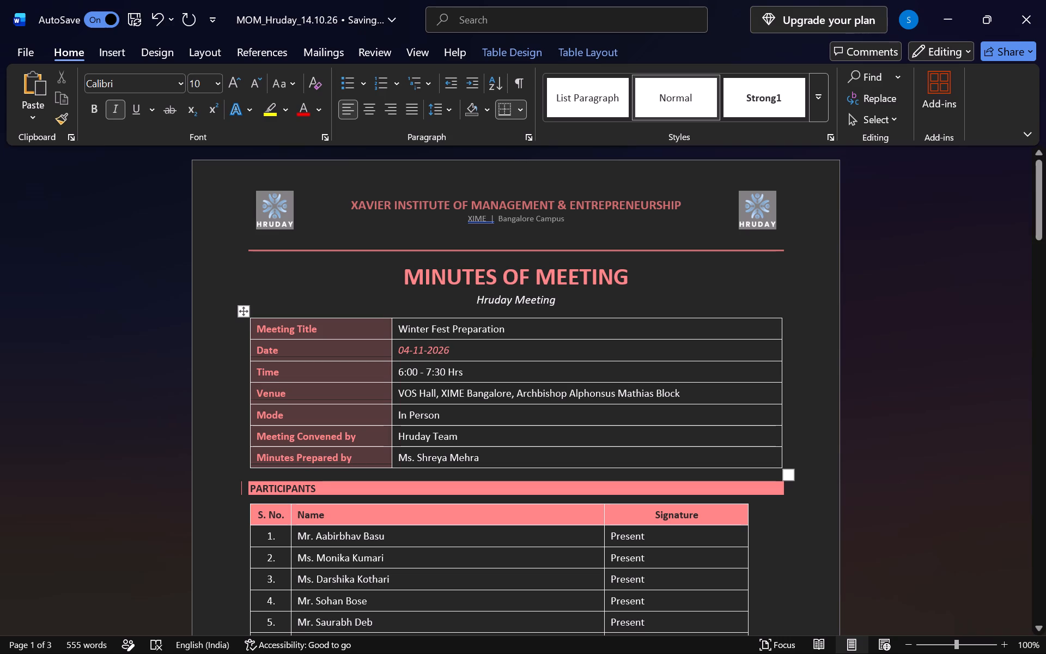
Set the meeting's start time in the Time row to 5:00.
click(404, 371)
key(BackSpace)
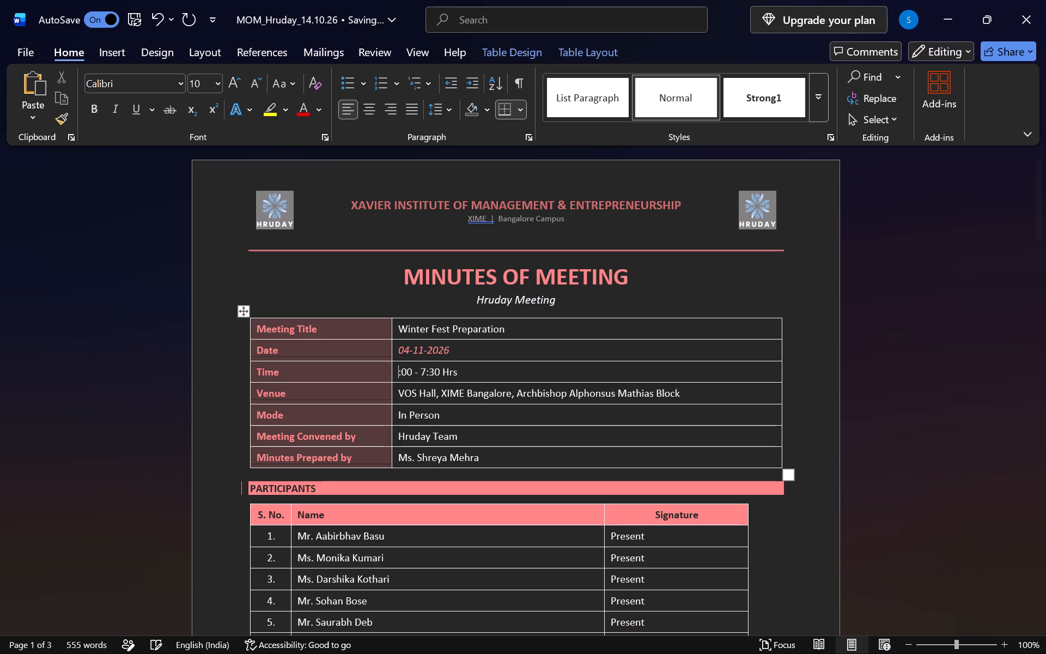
key(5)
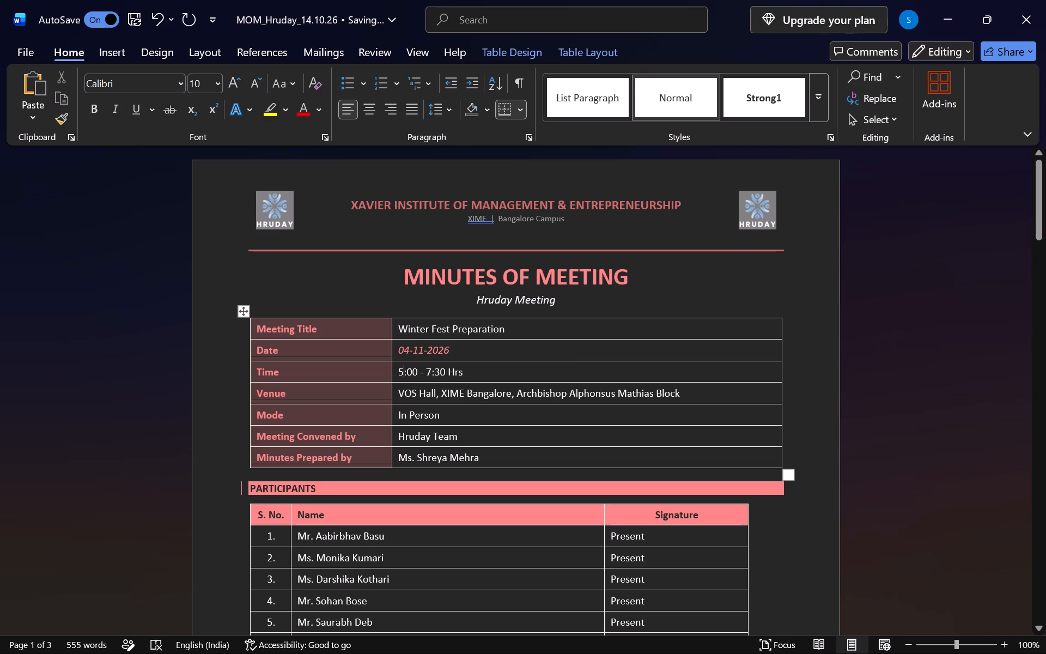
Change the hall name in the Venue row from VOS to "Alexander", keeping the rest of the address.
click(416, 395)
key(BackSpace)
key(BackSpace)
key(BackSpace)
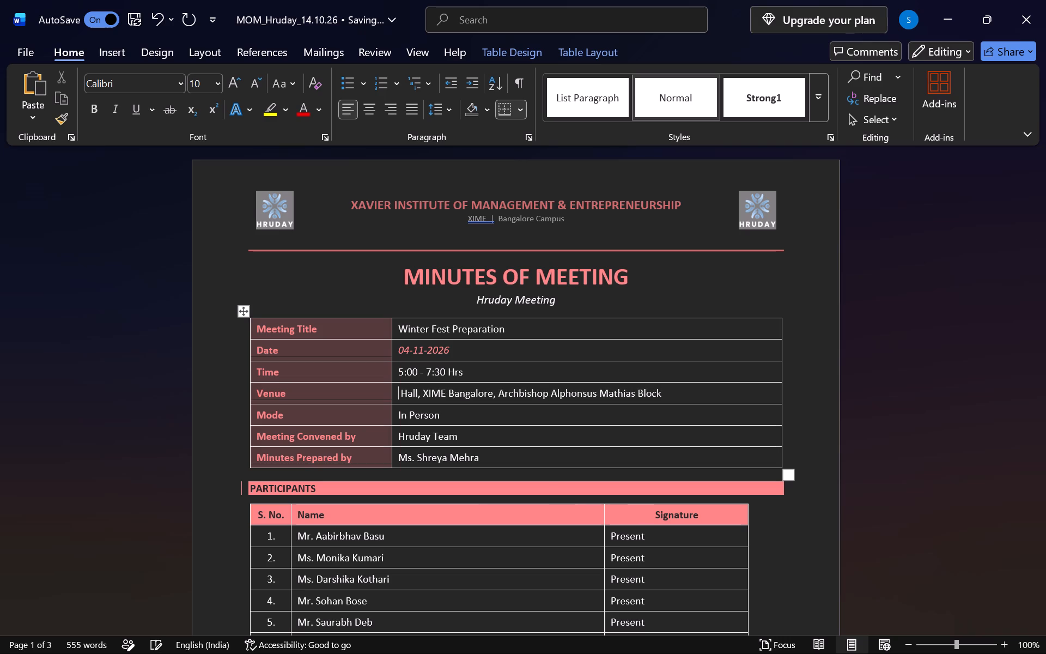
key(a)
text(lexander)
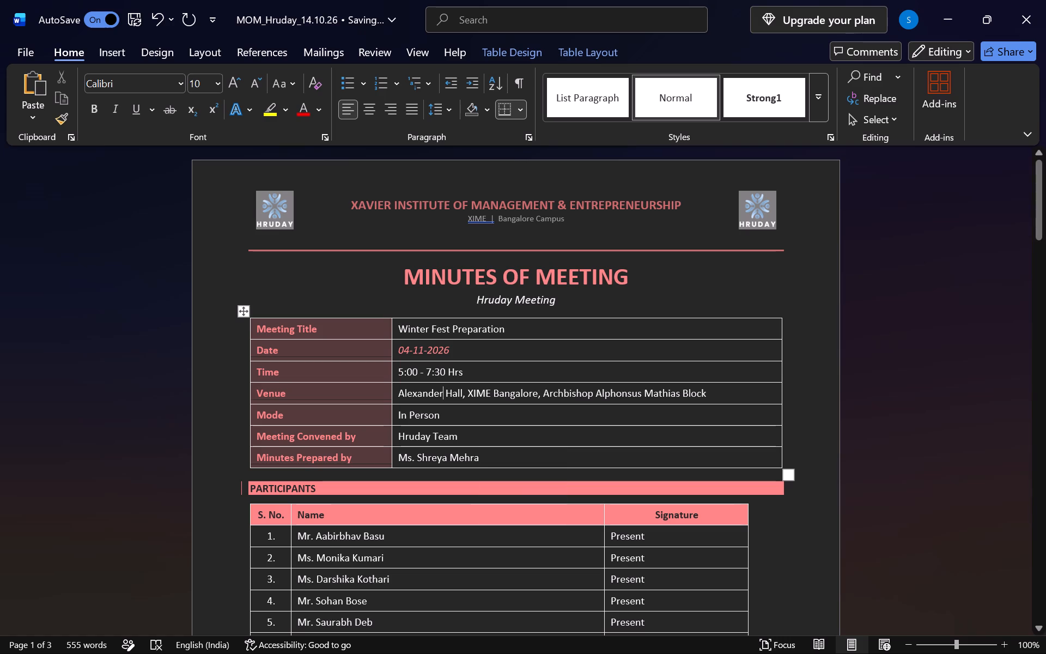
Replace the Minutes Prepared by entry with the name of participant number 9, leaving out the courtesy title.
scroll(453, 428, down, 1)
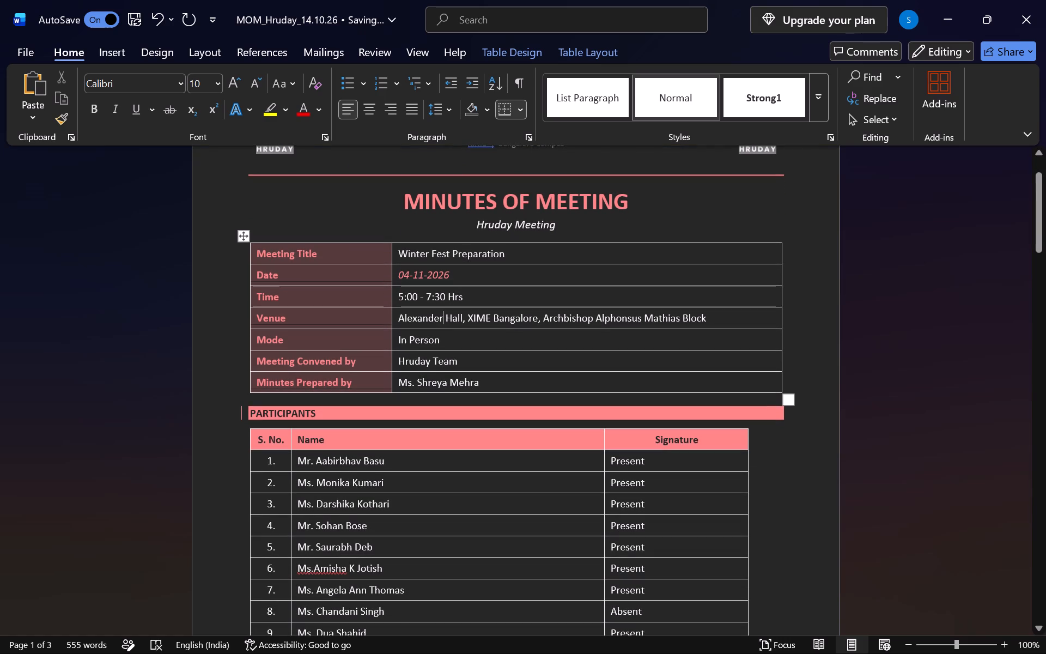
click(494, 383)
key(BackSpace)
key(BackSpace)
key(BackSpace)
key(BackSpace)
key(BackSpace)
key(BackSpace)
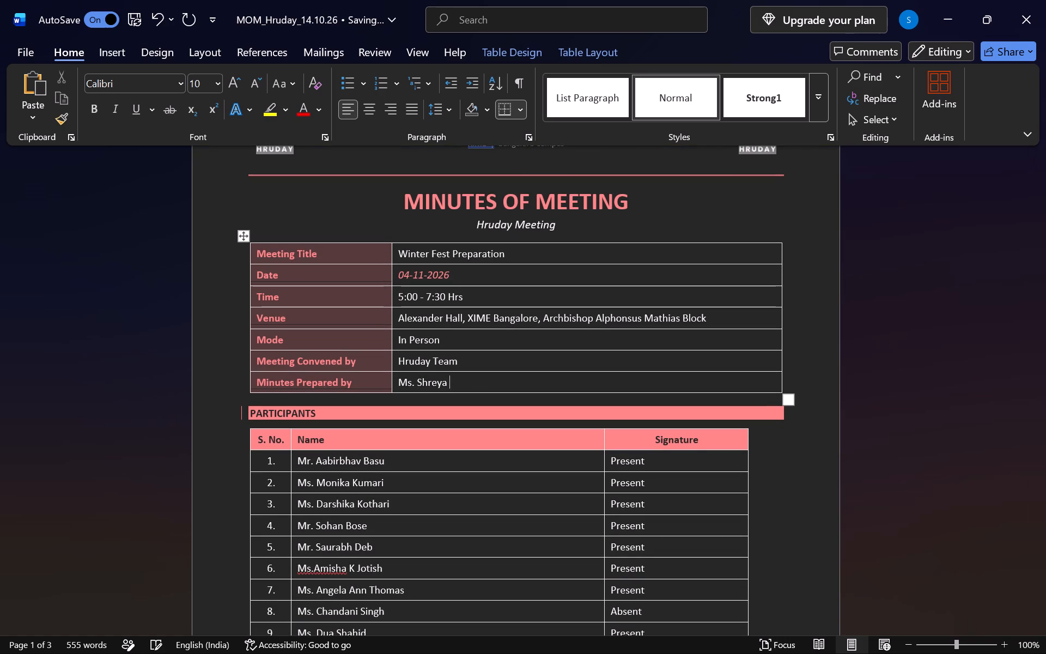
key(BackSpace)
key(BackSpace)
key(BackSpace)
key(BackSpace)
key(BackSpace)
key(BackSpace)
key(BackSpace)
key(BackSpace)
key(BackSpace)
key(BackSpace)
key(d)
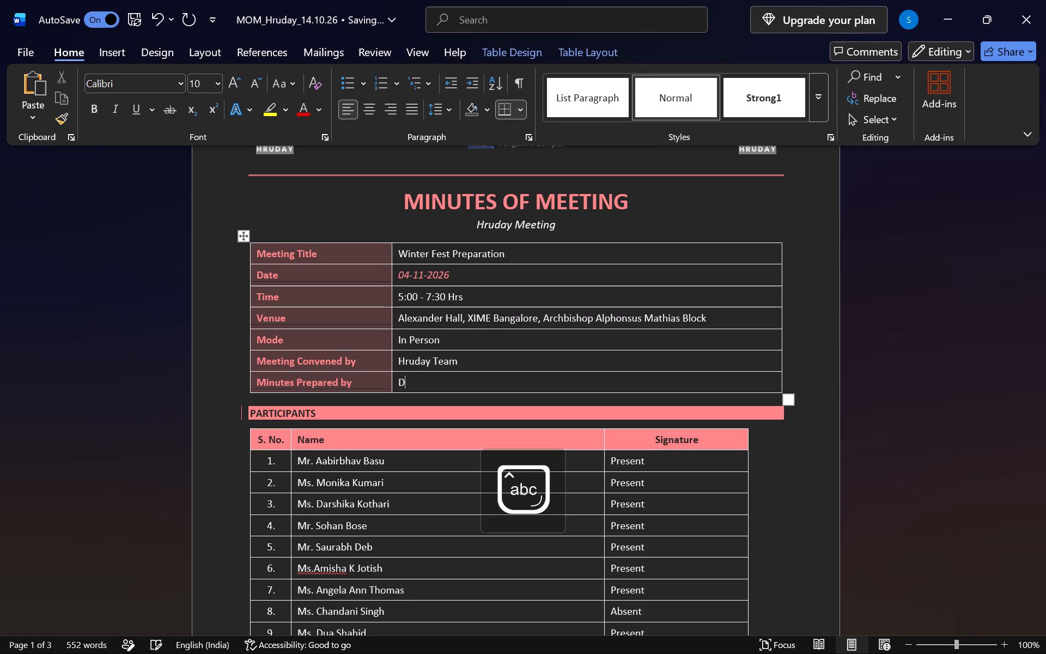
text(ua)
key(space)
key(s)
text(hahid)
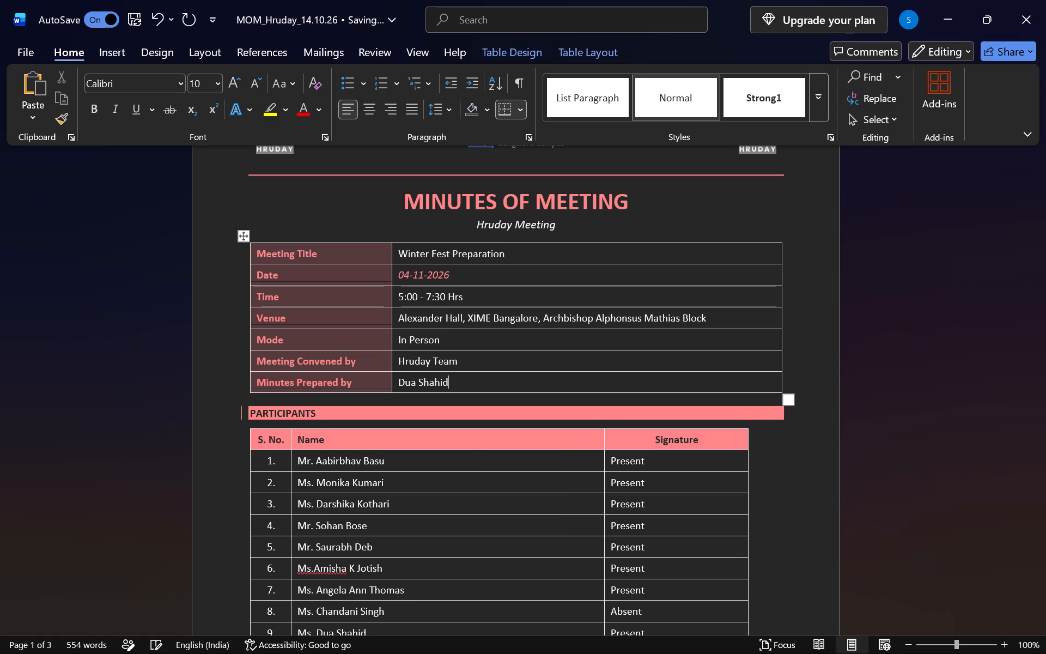
Insert the missing space after "Ms." in the name in row 6 of the Participants table.
scroll(494, 383, down, 1)
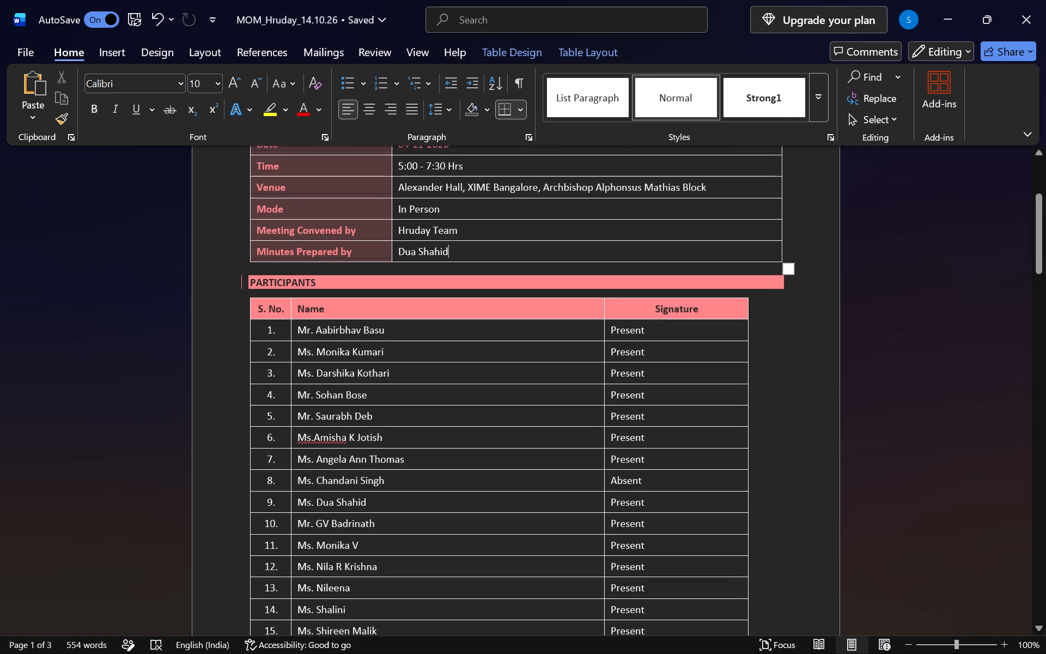
scroll(494, 383, down, 1)
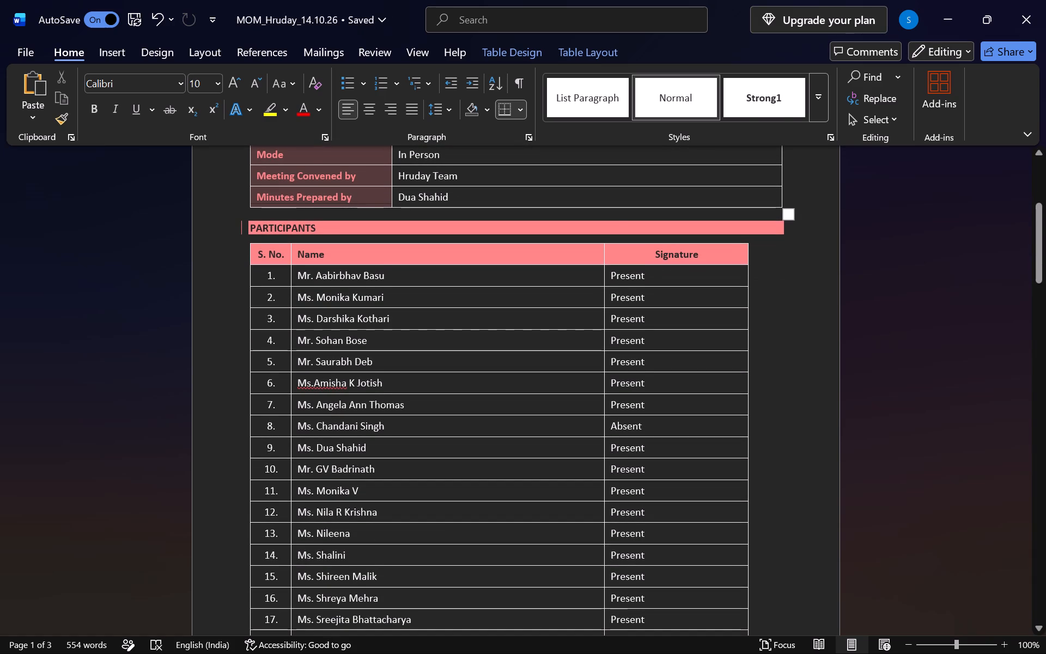
scroll(494, 383, down, 2)
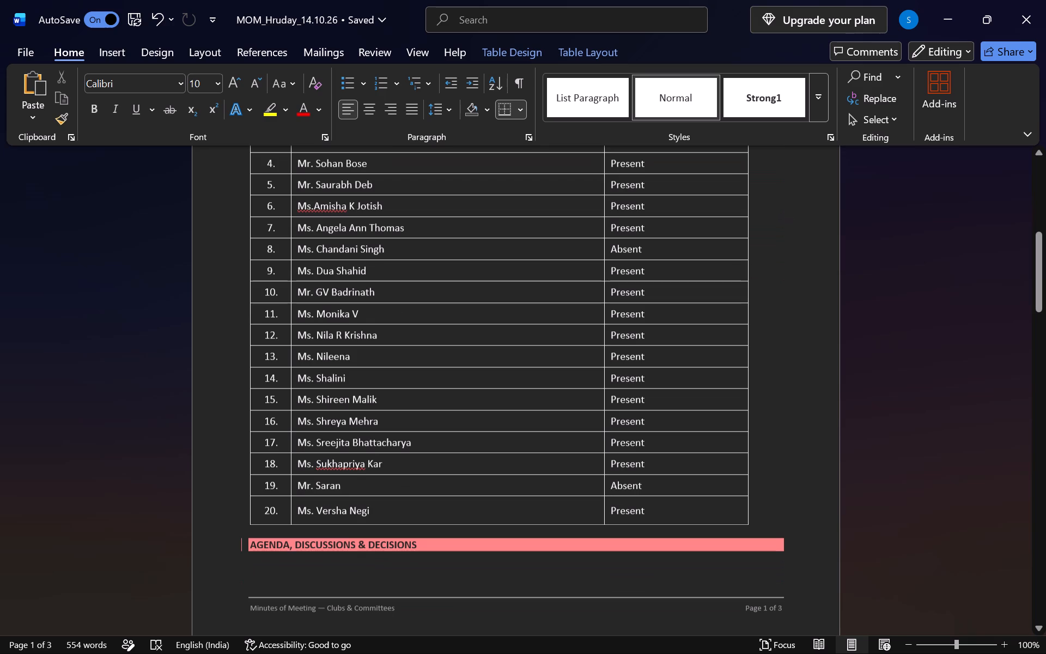
click(313, 205)
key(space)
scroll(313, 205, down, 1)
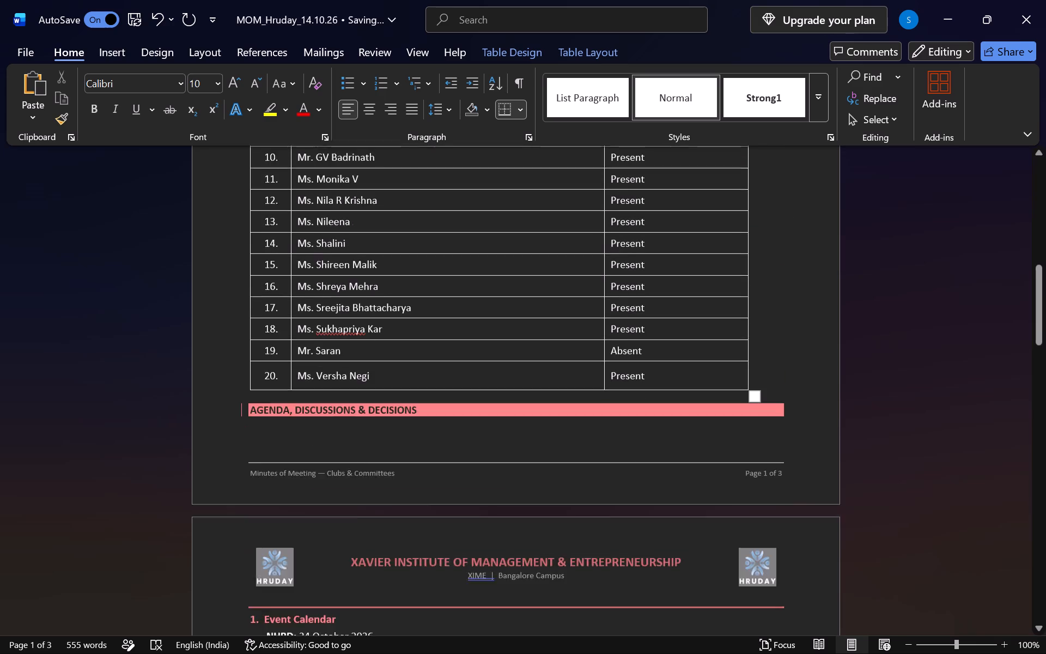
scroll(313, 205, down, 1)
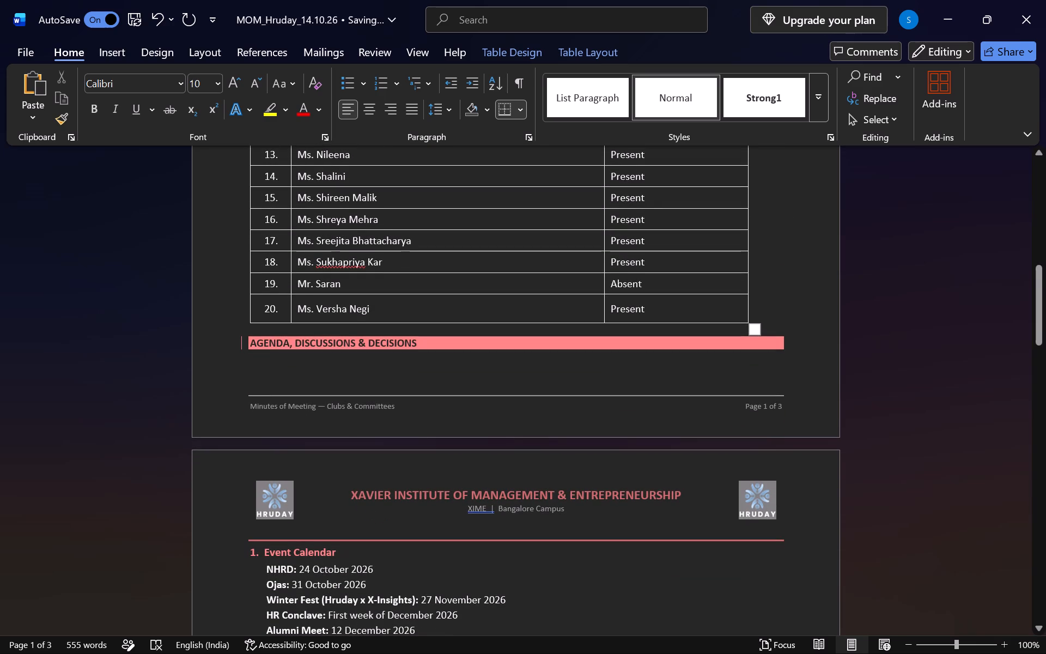
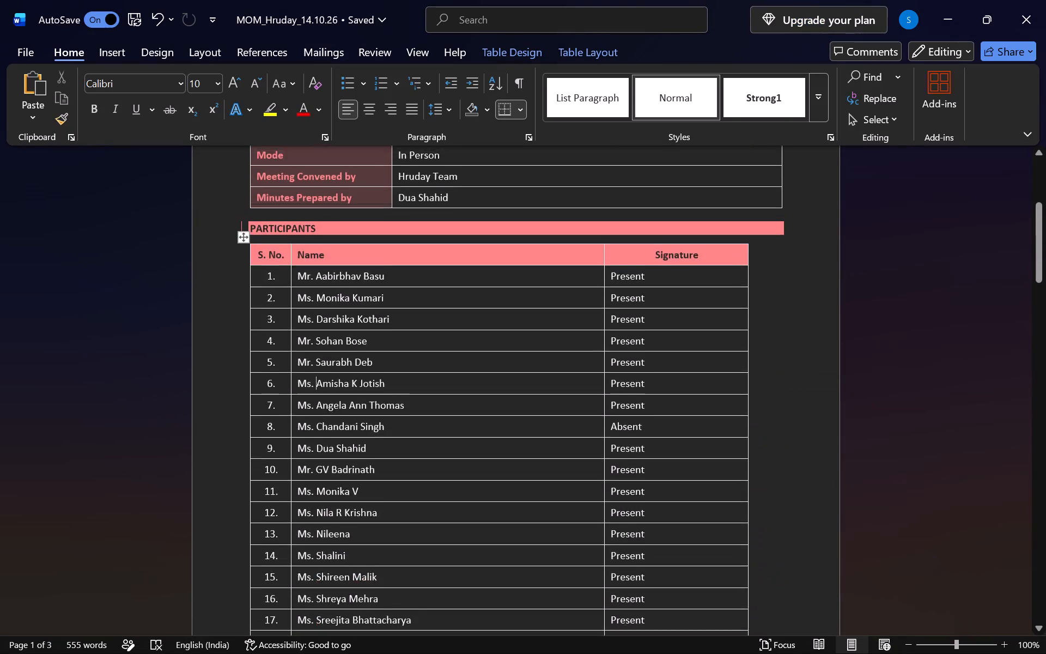
scroll(692, 394, down, 2)
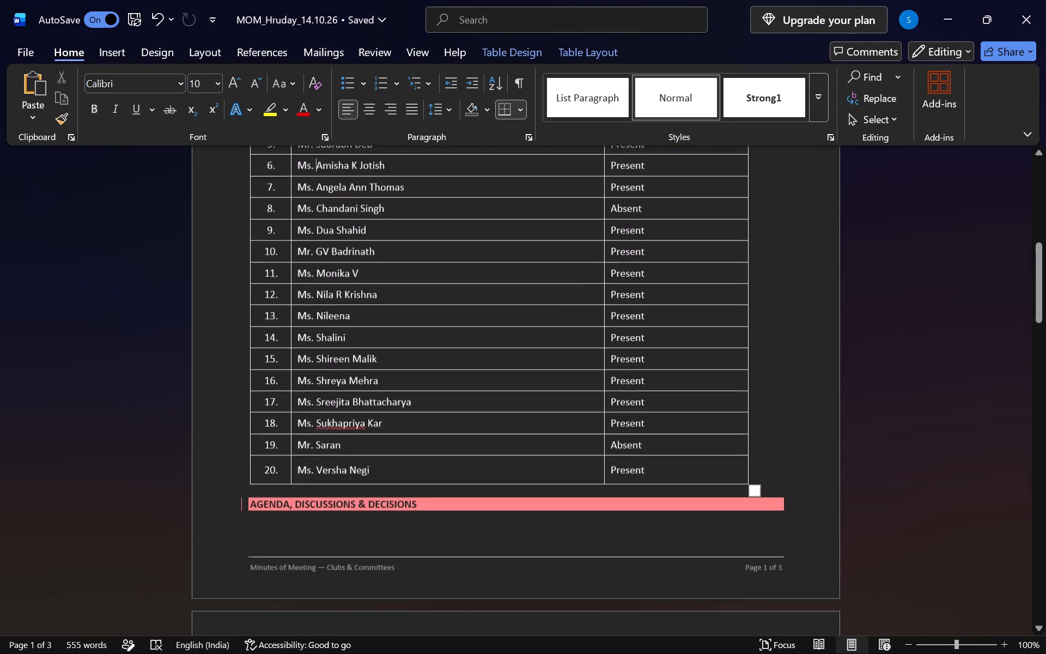
scroll(692, 394, down, 2)
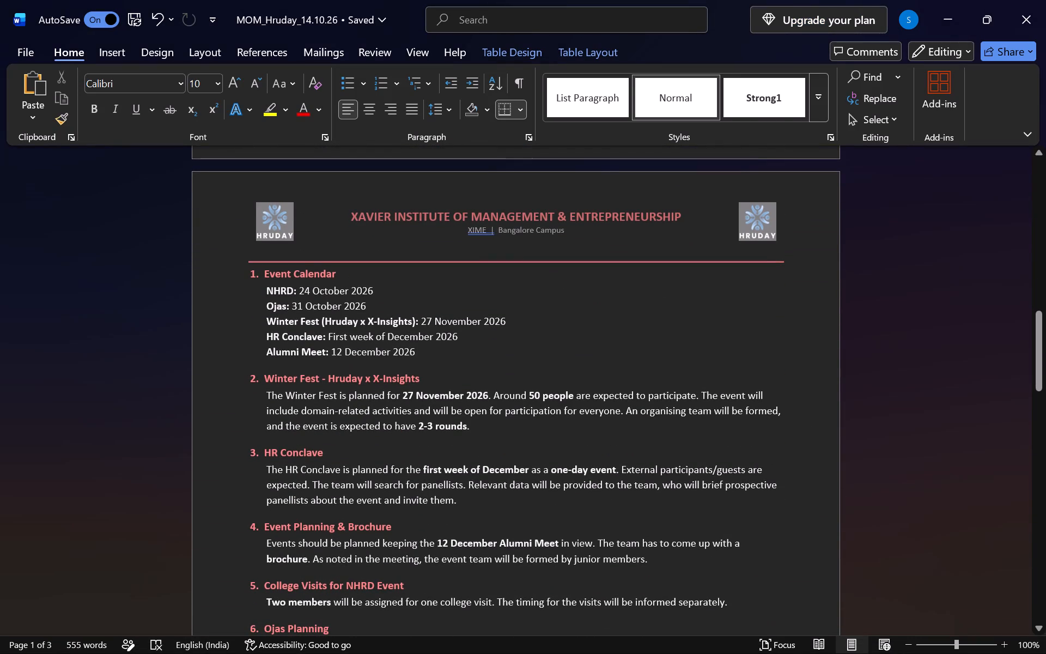
drag(250, 275, 443, 486)
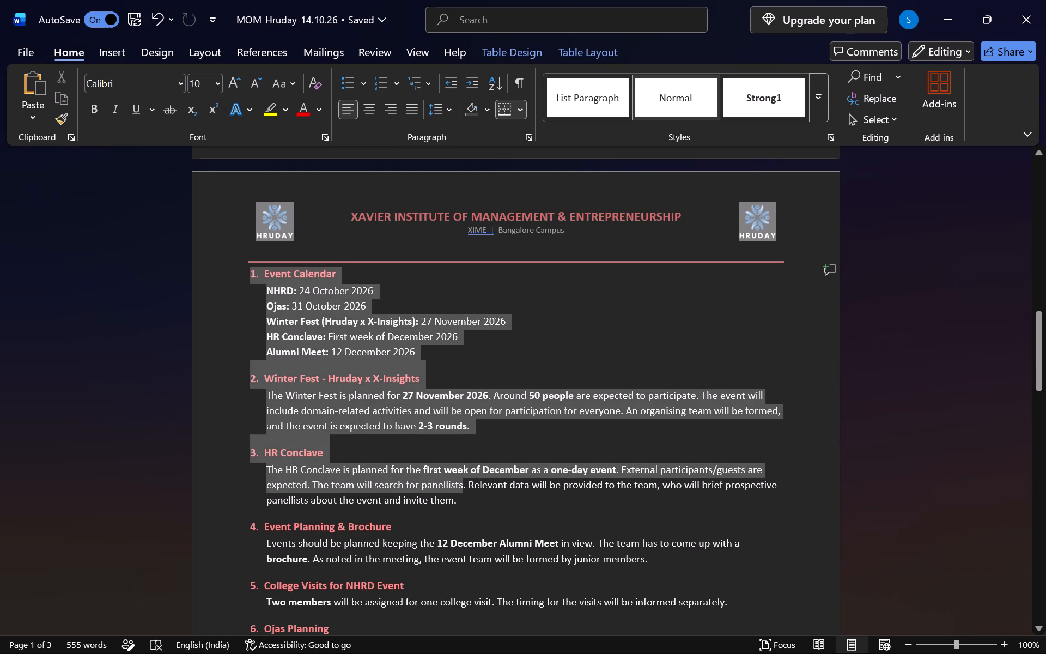
drag(443, 486, 445, 494)
scroll(445, 494, down, 1)
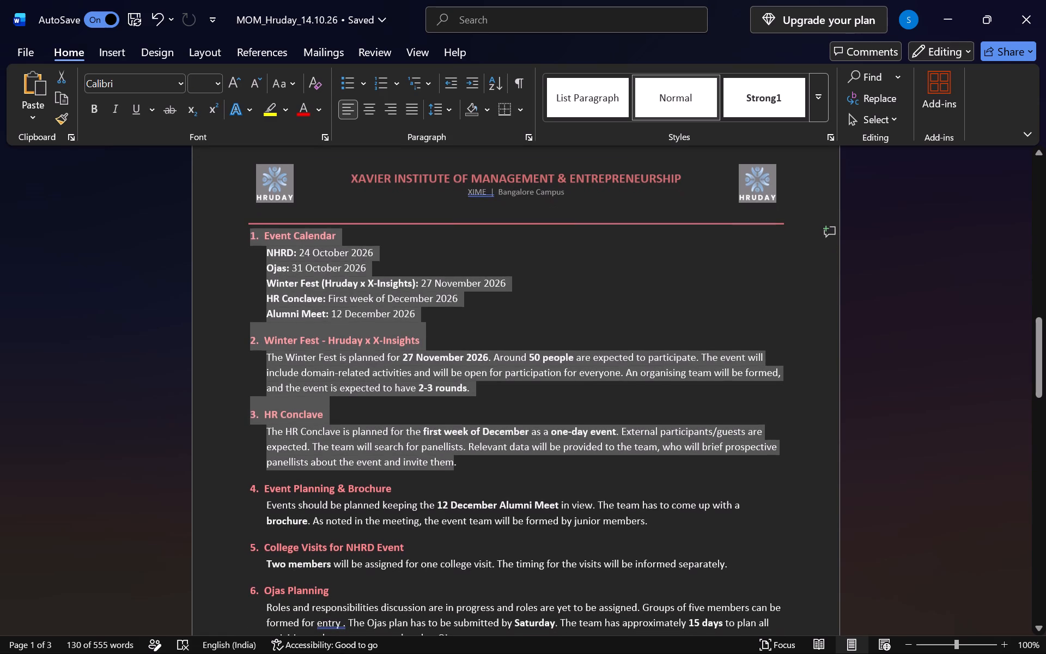
Delete the selected discussion items 1 to 3, from Event Calendar through HR Conclave.
key(BackSpace)
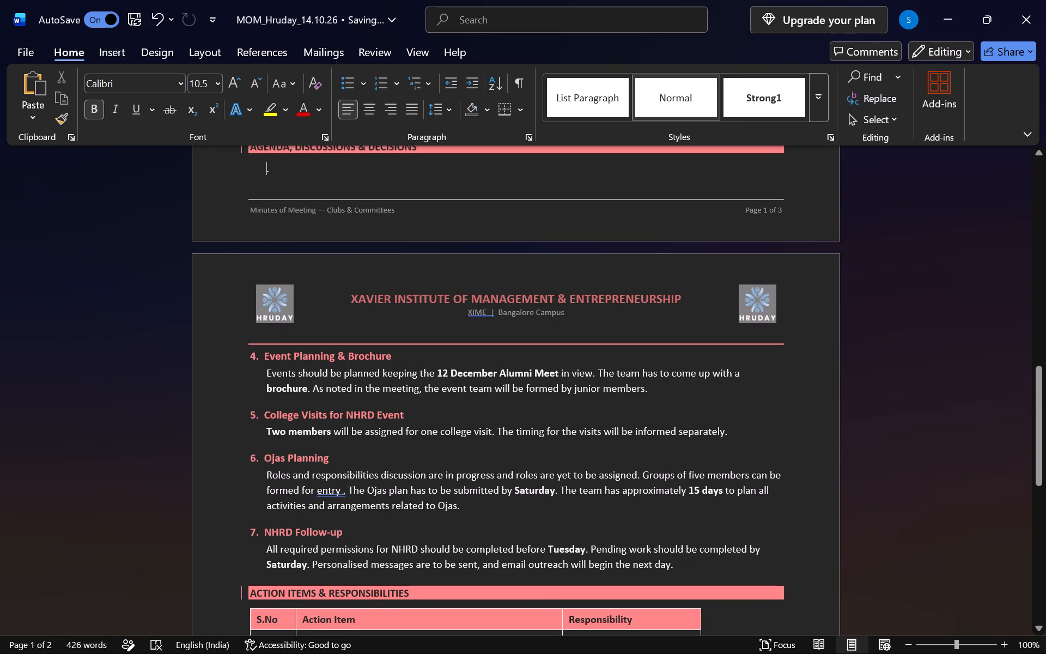
Add two blank lines above item 4, Event Planning & Brochure, and bring up the paste options on the first one.
click(248, 358)
key(Return)
key(Return)
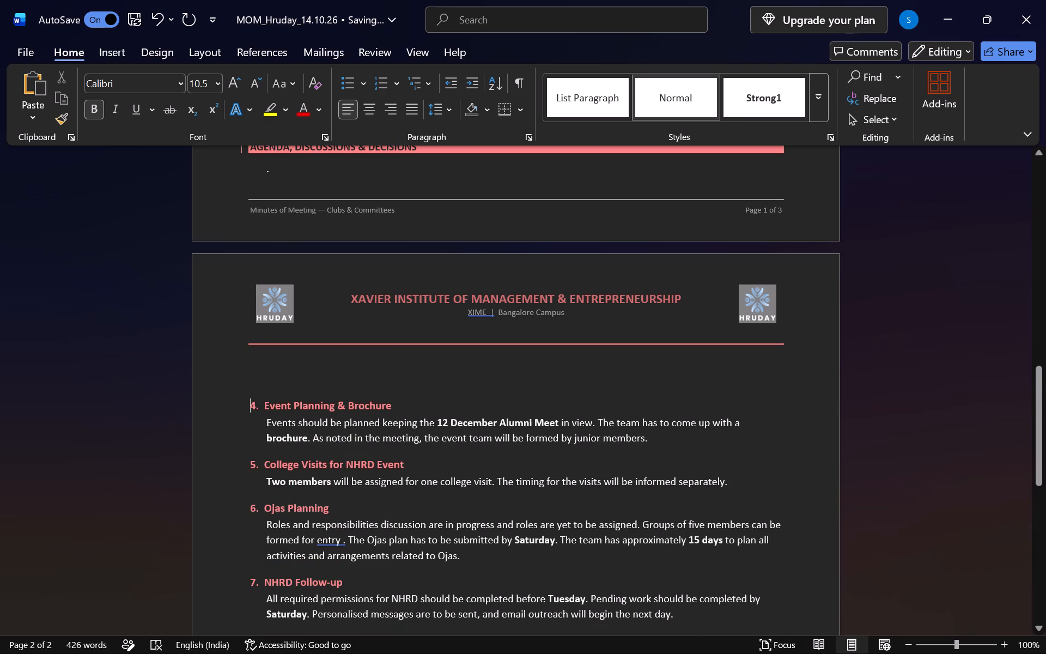
click(253, 354)
right_click(253, 353)
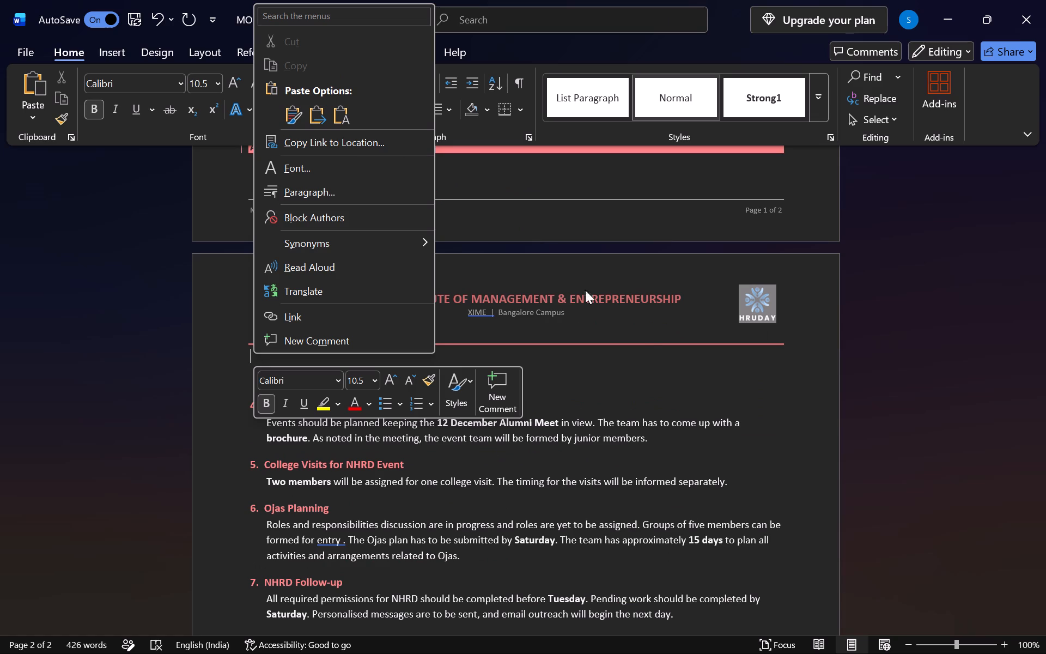
Paste the copied Winter Fest content into the blank space above item 4, Event Planning & Brochure, using merged formatting.
click(633, 358)
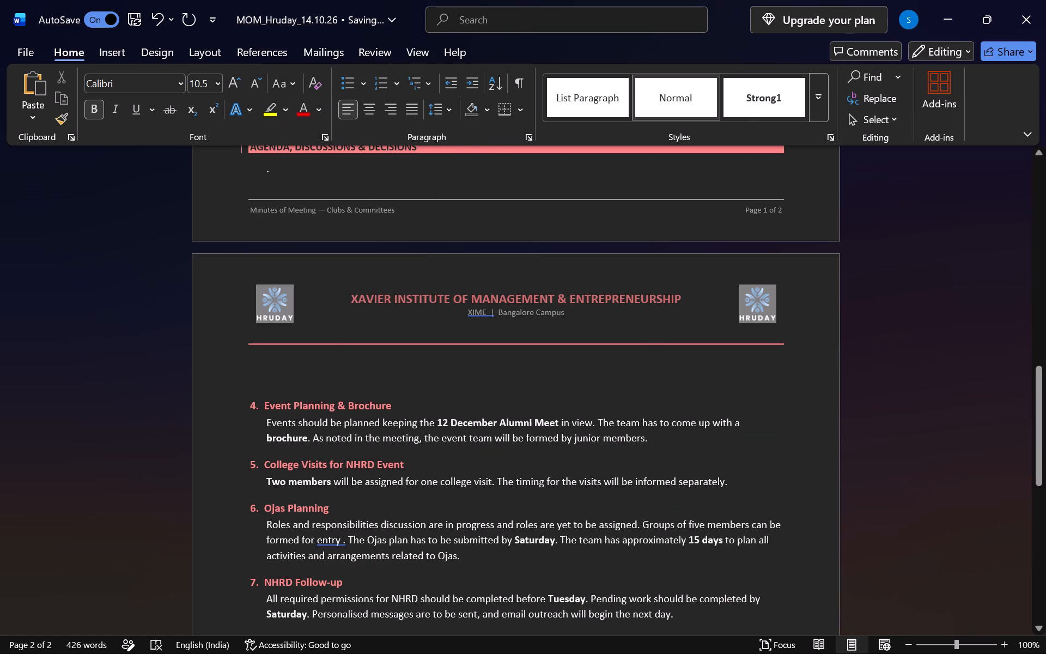
scroll(633, 358, up, 2)
scroll(633, 358, down, 2)
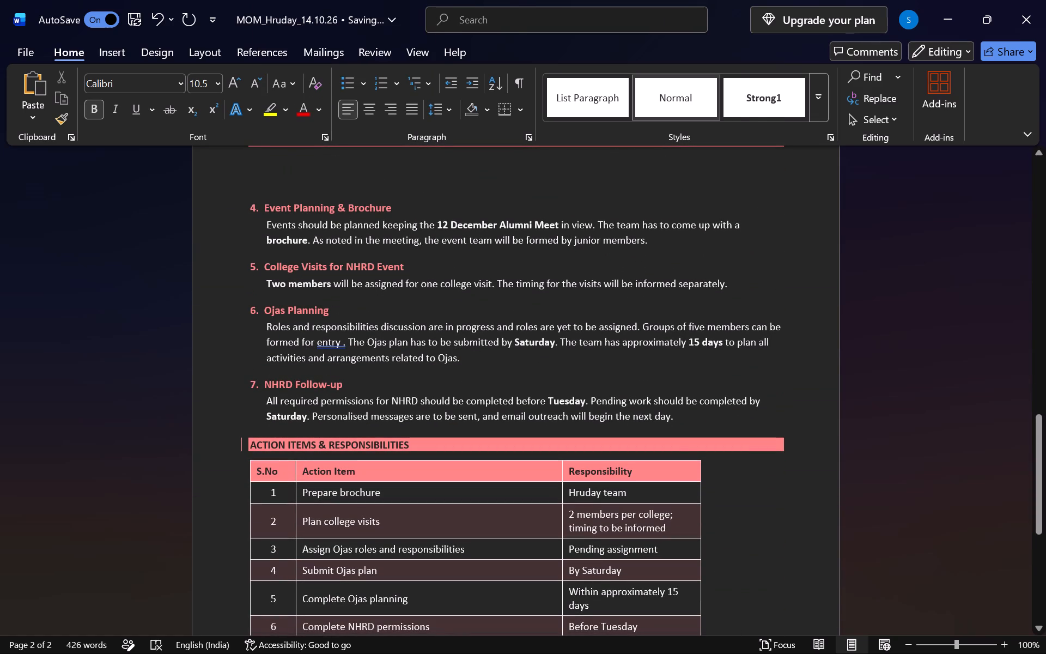
click(257, 161)
right_click(257, 161)
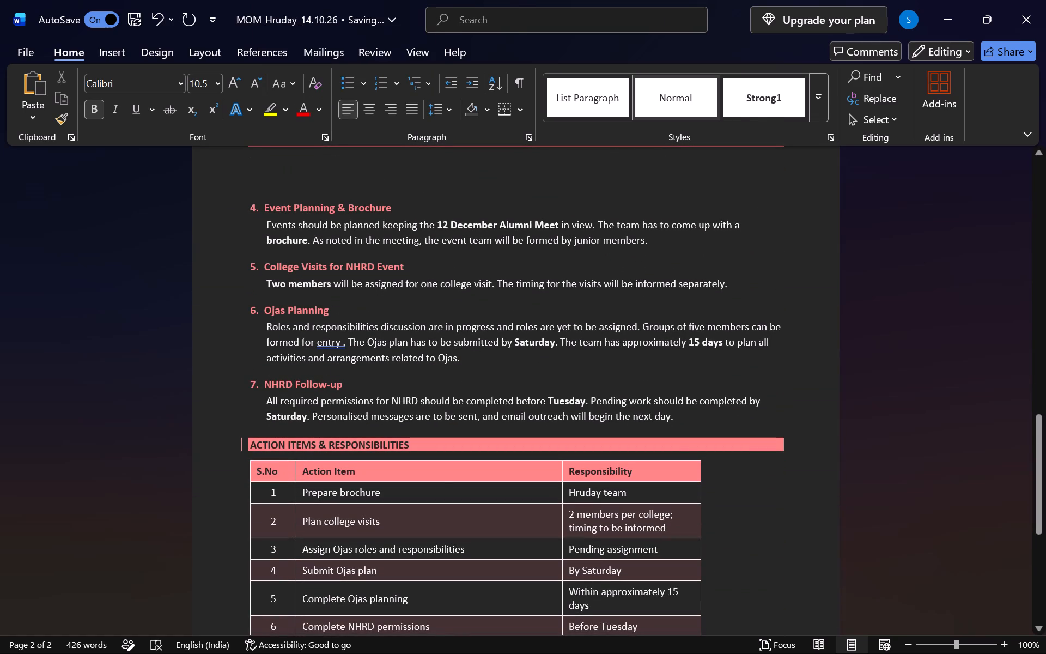
right_click(257, 161)
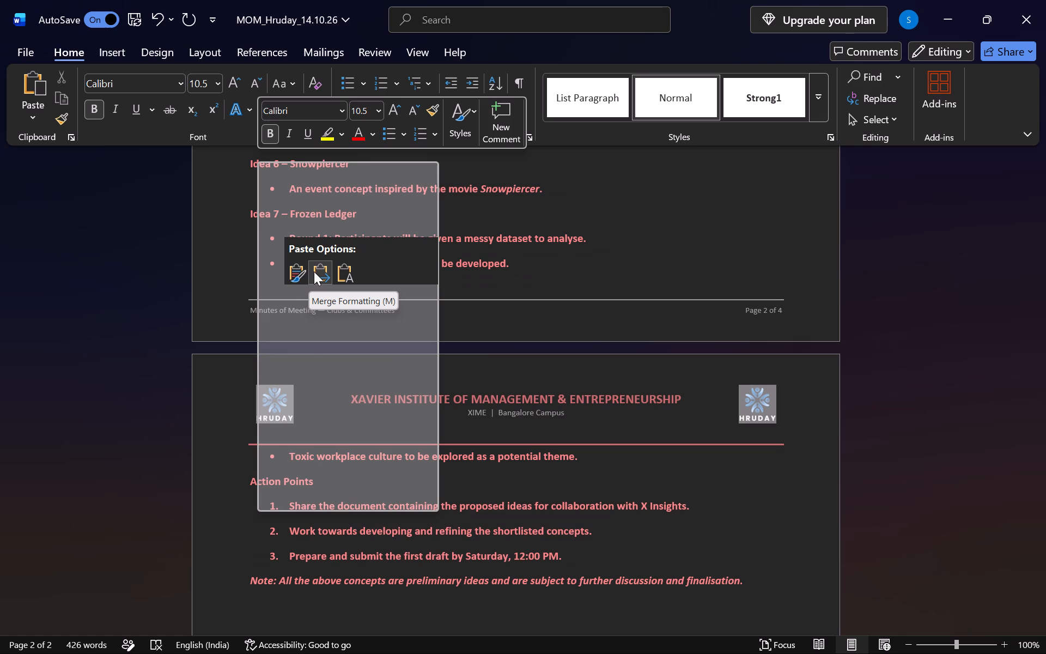
click(314, 271)
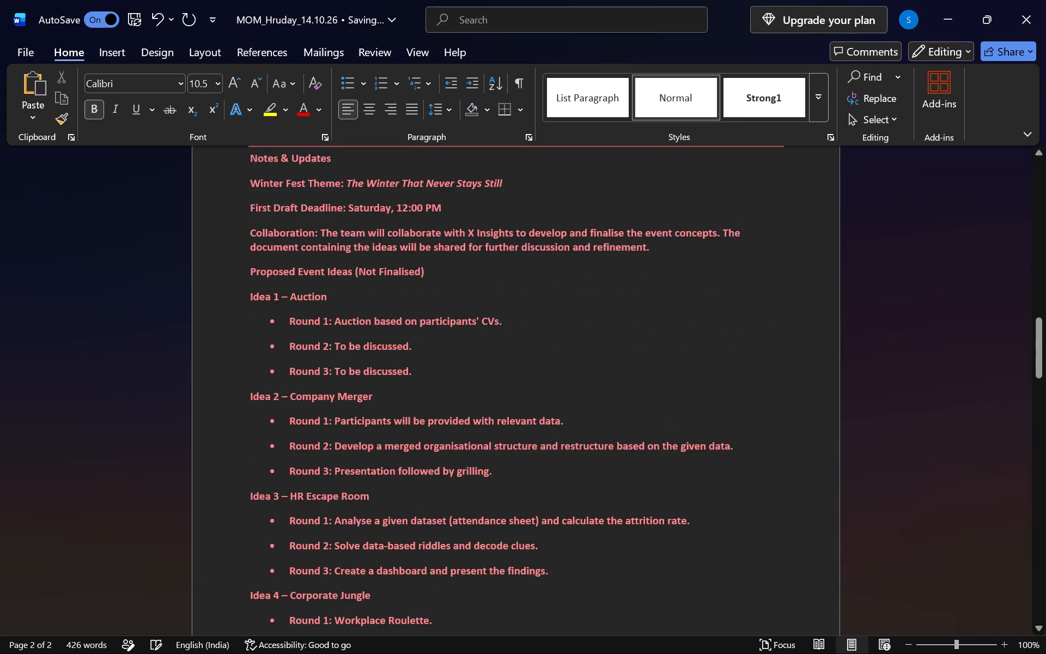
Delete discussion items 4 to 7 together with the Action Items & Responsibilities heading and the action table's header and rows 1 and 2.
scroll(314, 271, down, 2)
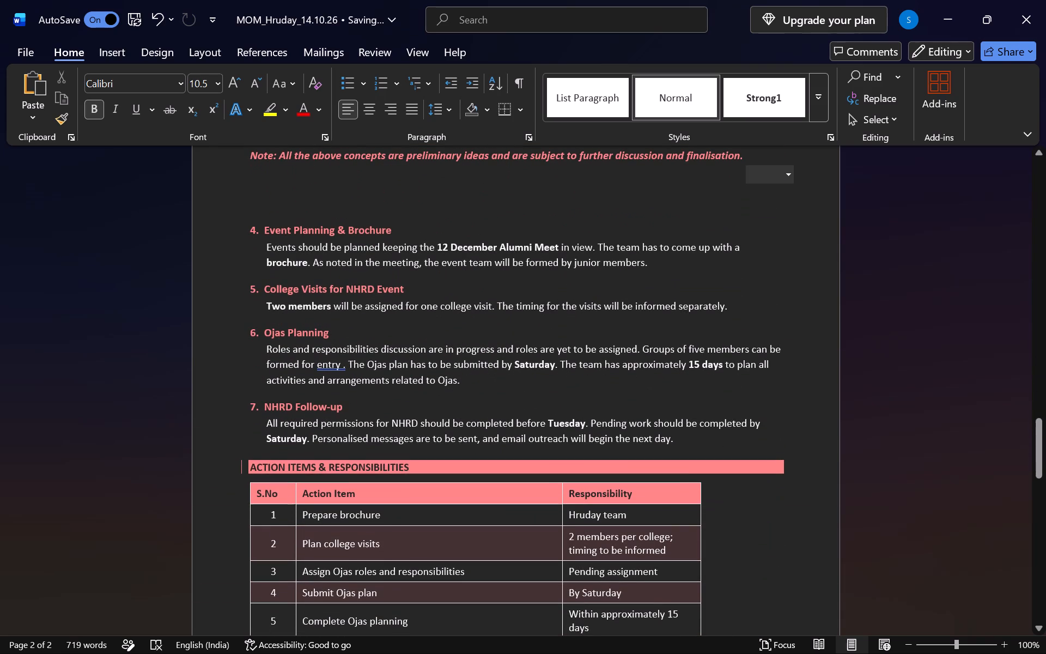
drag(248, 229, 624, 470)
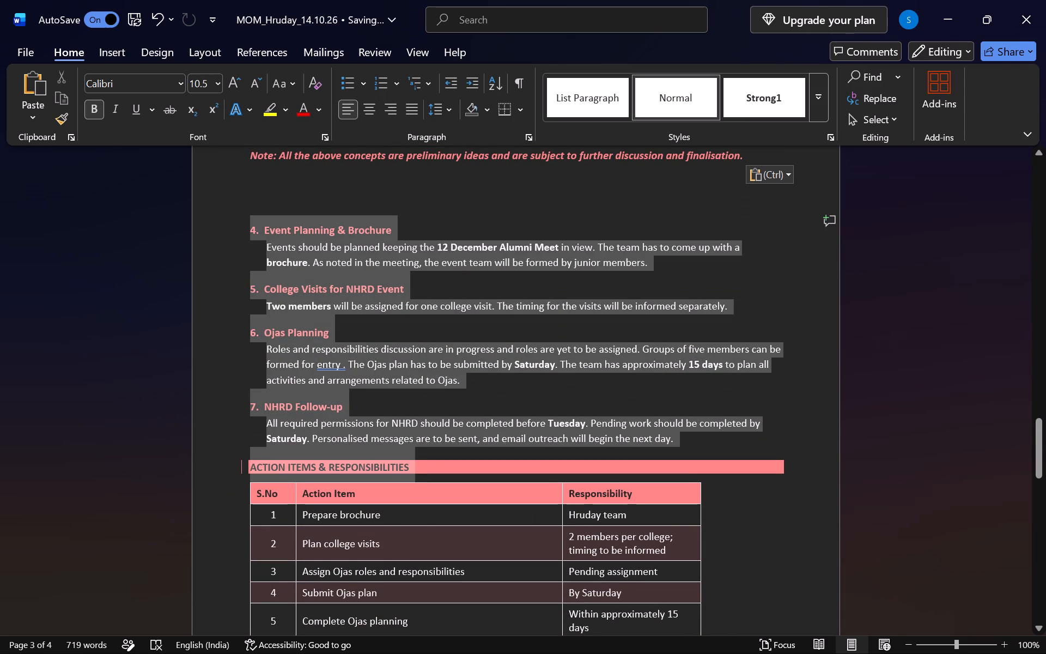
drag(624, 470, 801, 549)
key(BackSpace)
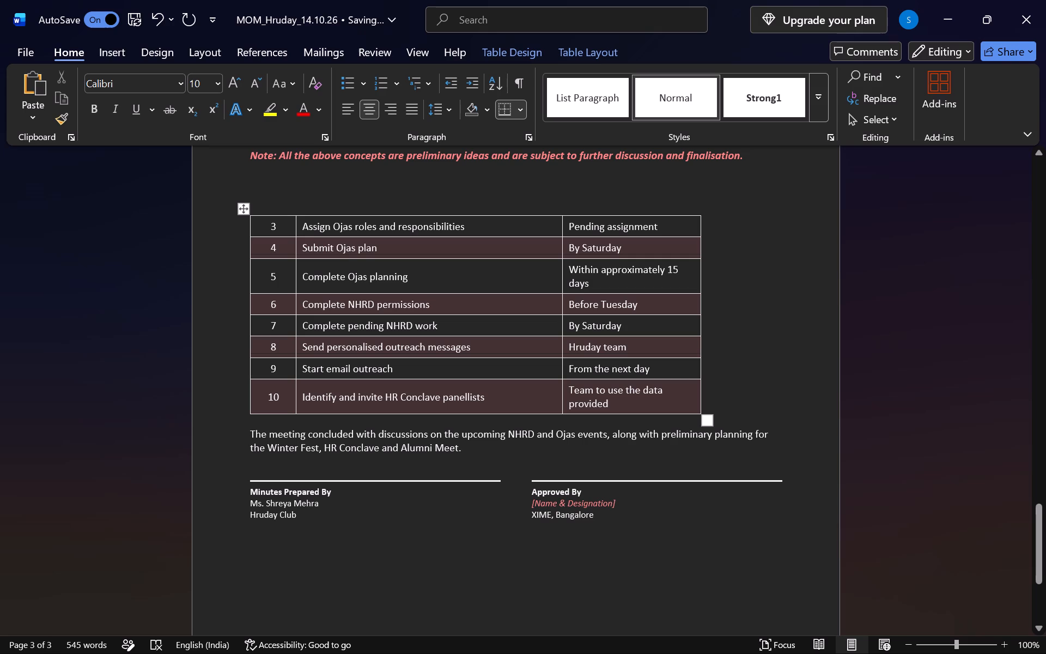
Delete the remaining action table and the concluding paragraph, and replace the preparer's name under Minutes Prepared By.
click(246, 213)
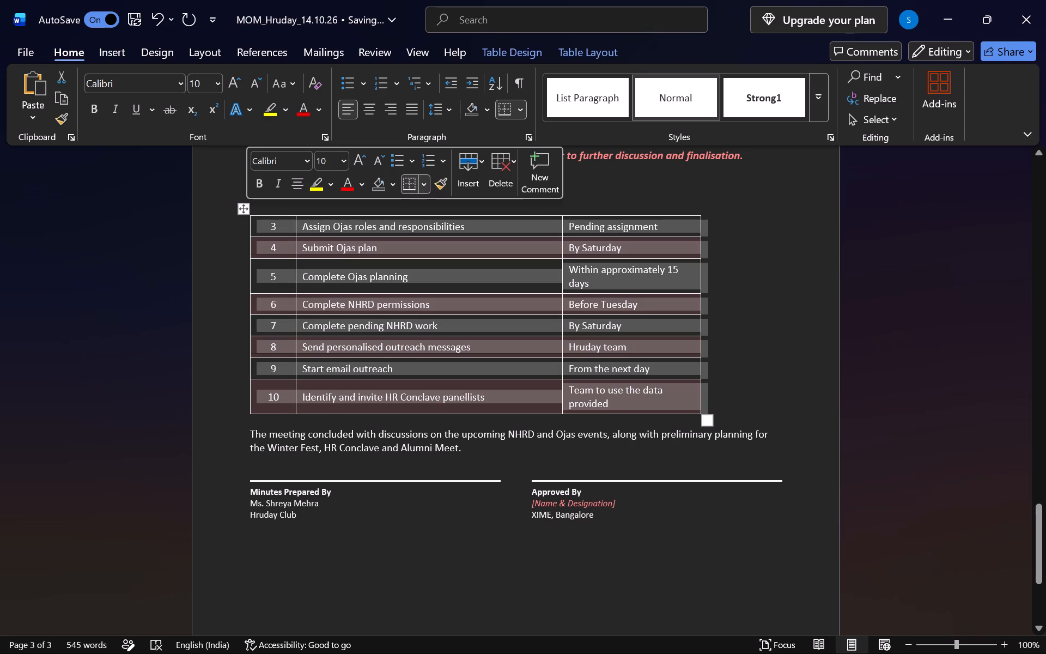
Delete the remaining action table rows 3 to 10, the concluding paragraph and surplus blank lines, keeping one blank line above the signature block.
key(BackSpace)
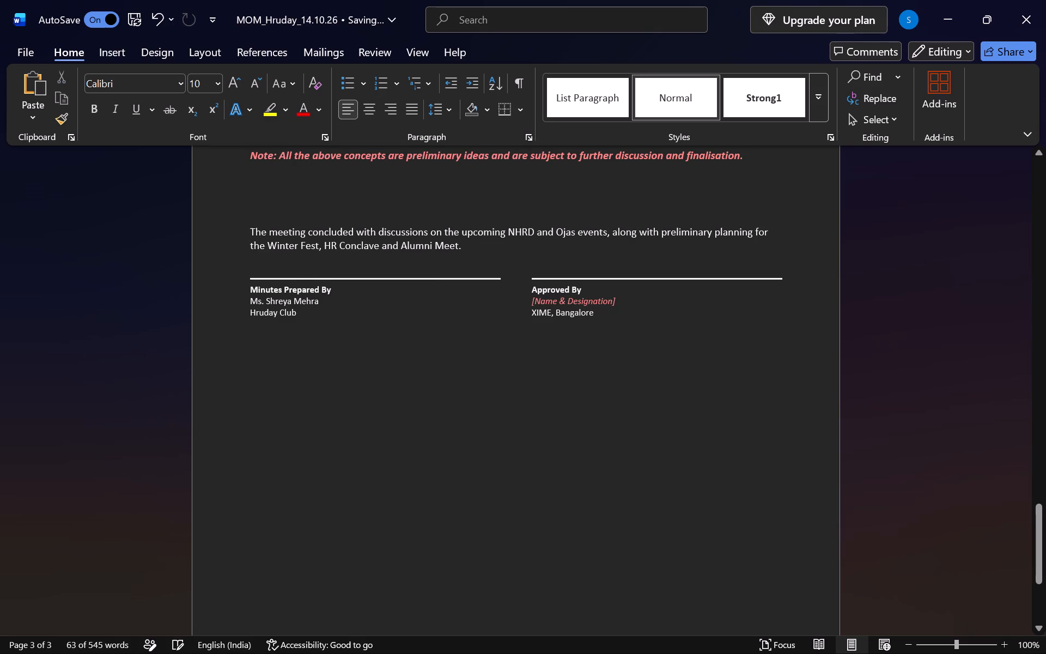
drag(251, 231, 463, 239)
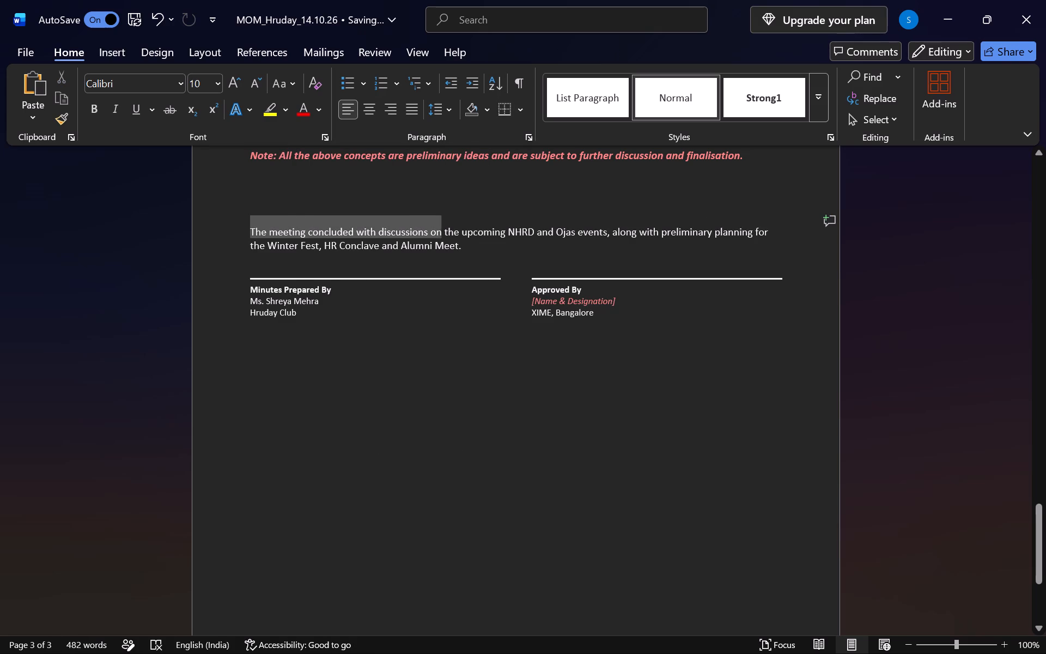
drag(463, 239, 506, 243)
key(BackSpace)
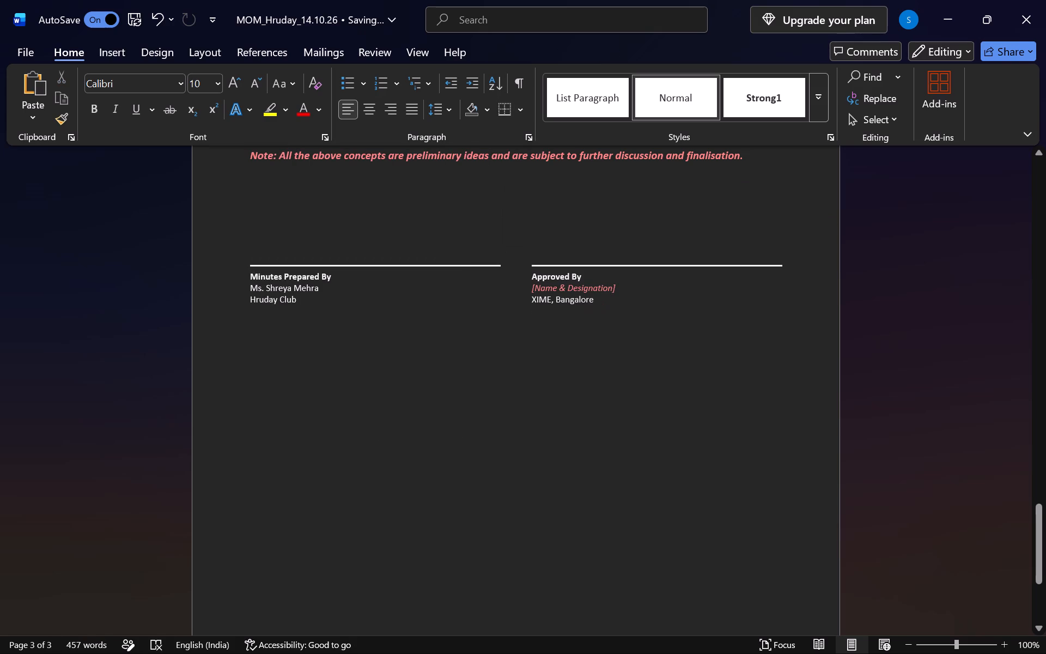
key(BackSpace)
key(BackSpace)
key(BackSpace)
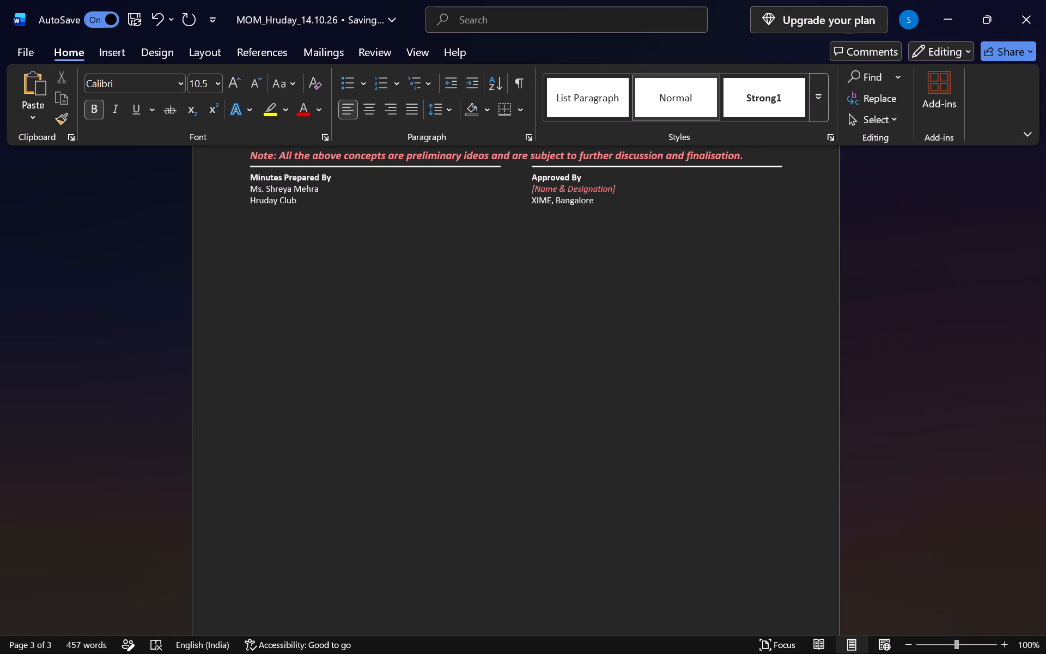
key(Return)
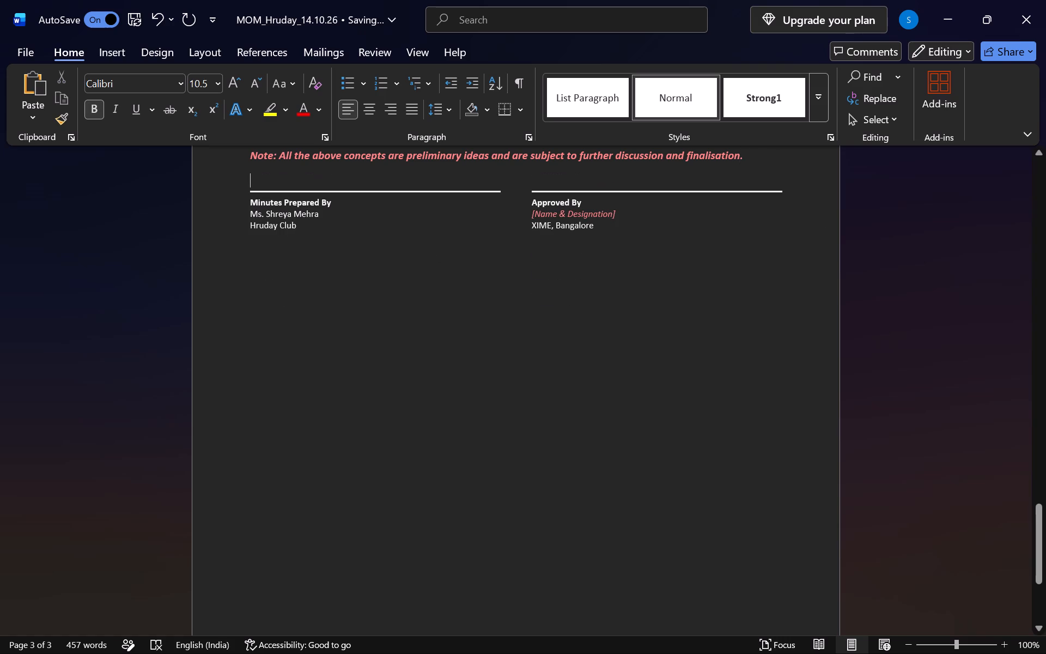
Replace the name under Minutes Prepared By with the new preparer's name, using the title Ms.
click(324, 212)
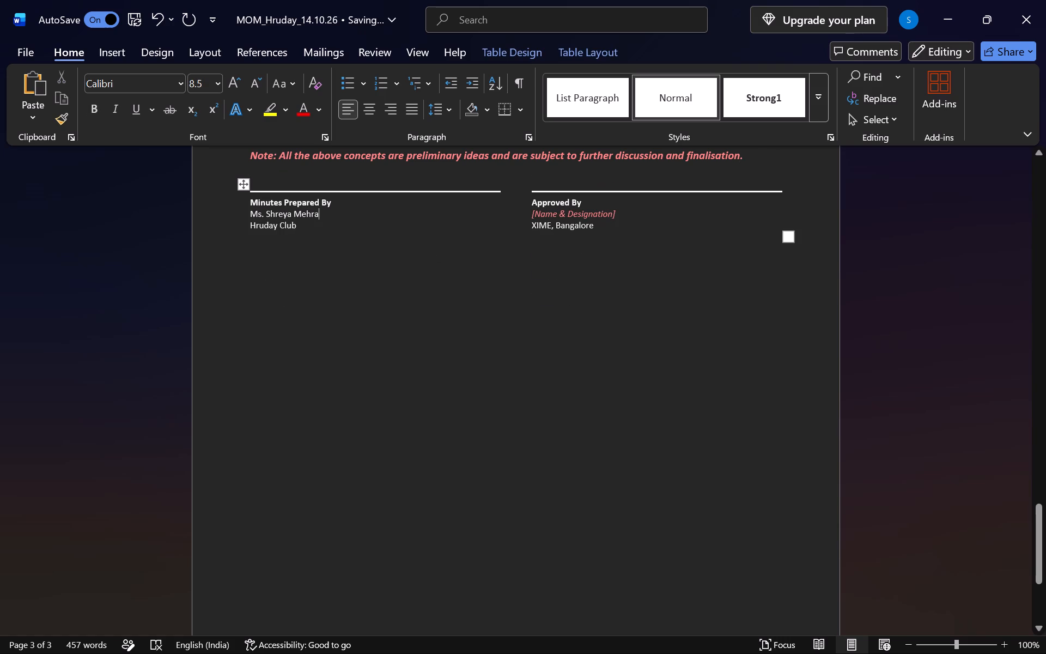
key(BackSpace)
key(BackSpace)
key(BackSpace)
key(BackSpace)
key(BackSpace)
key(BackSpace)
key(BackSpace)
key(BackSpace)
key(BackSpace)
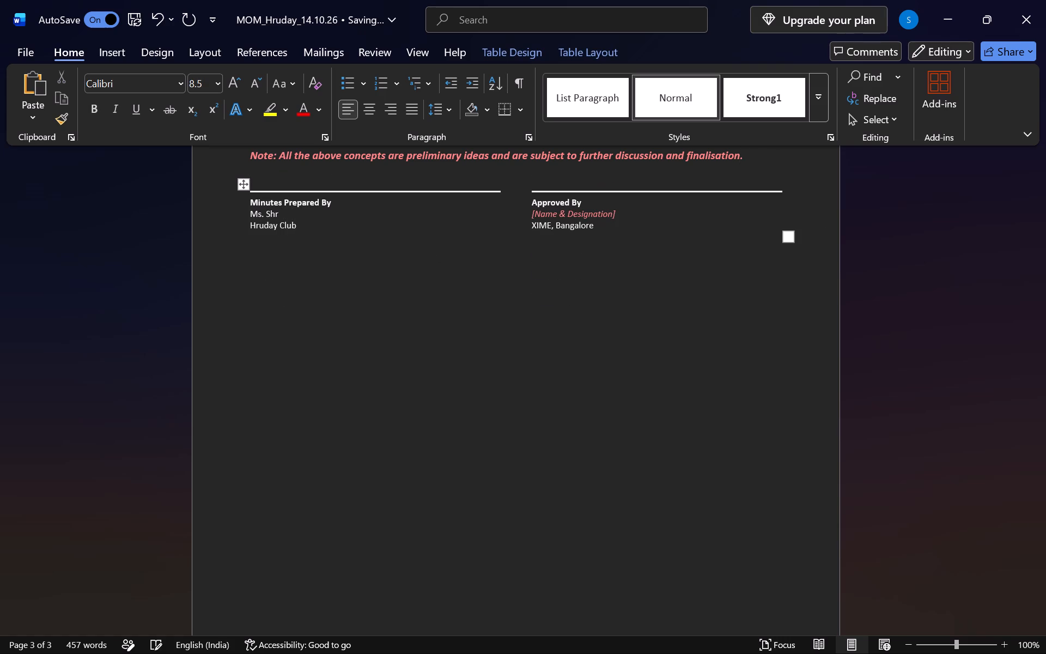
key(BackSpace)
key(BackSpace)
key(BackSpace)
key(BackSpace)
key(BackSpace)
key(BackSpace)
key(BackSpace)
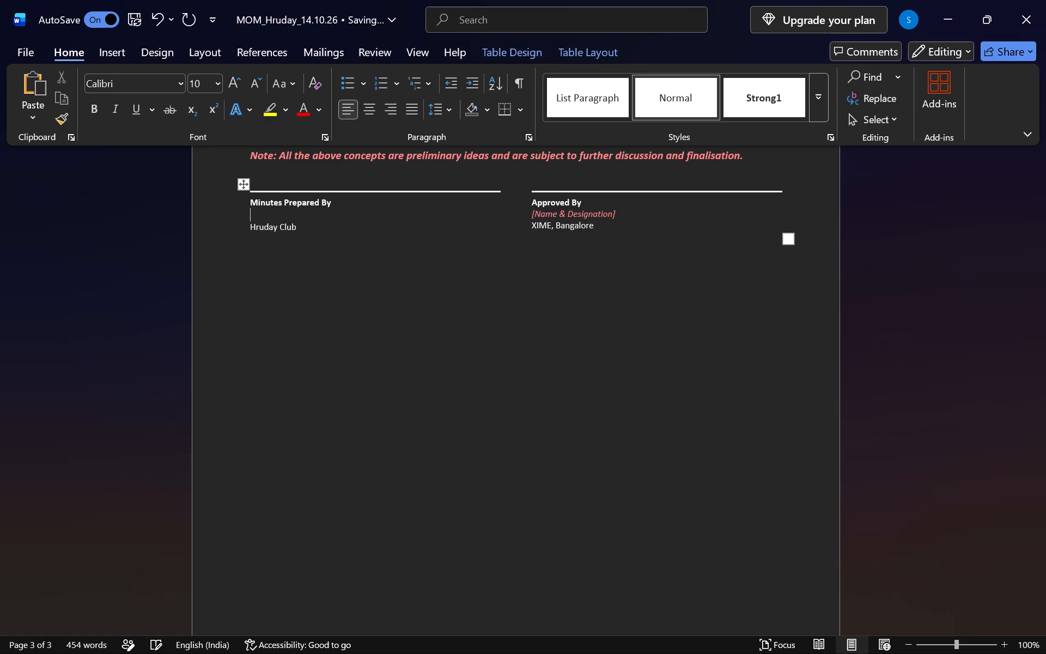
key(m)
key(BackSpace)
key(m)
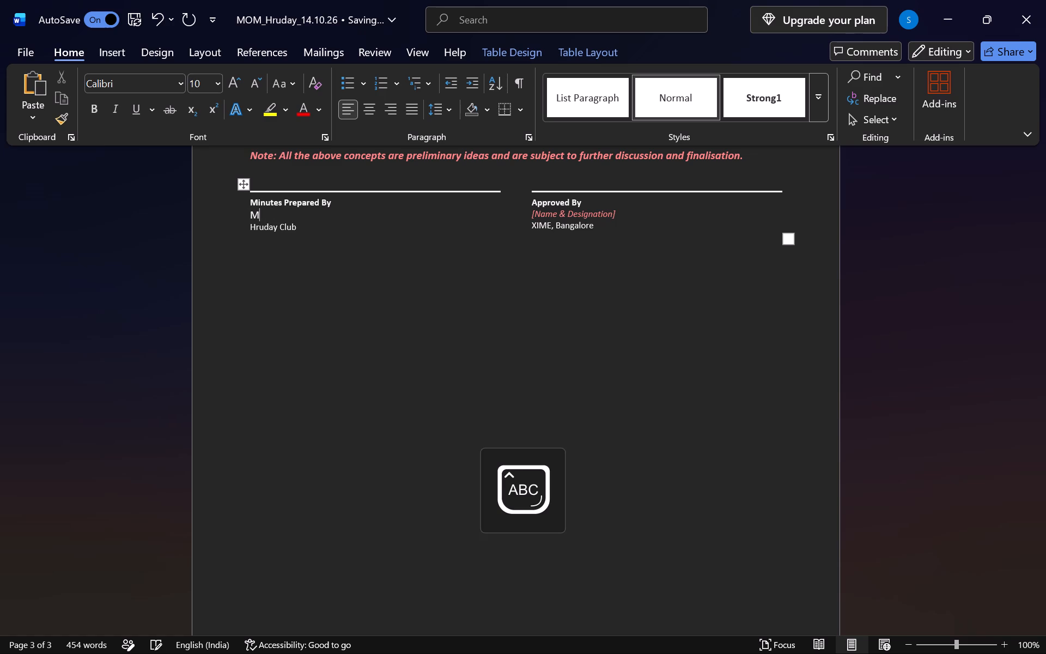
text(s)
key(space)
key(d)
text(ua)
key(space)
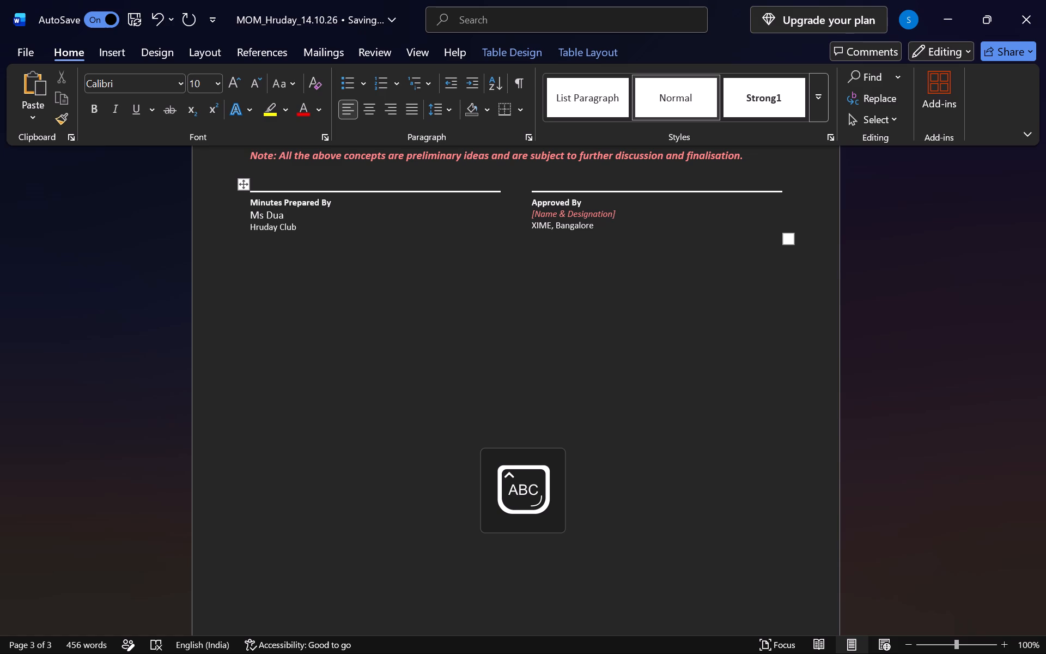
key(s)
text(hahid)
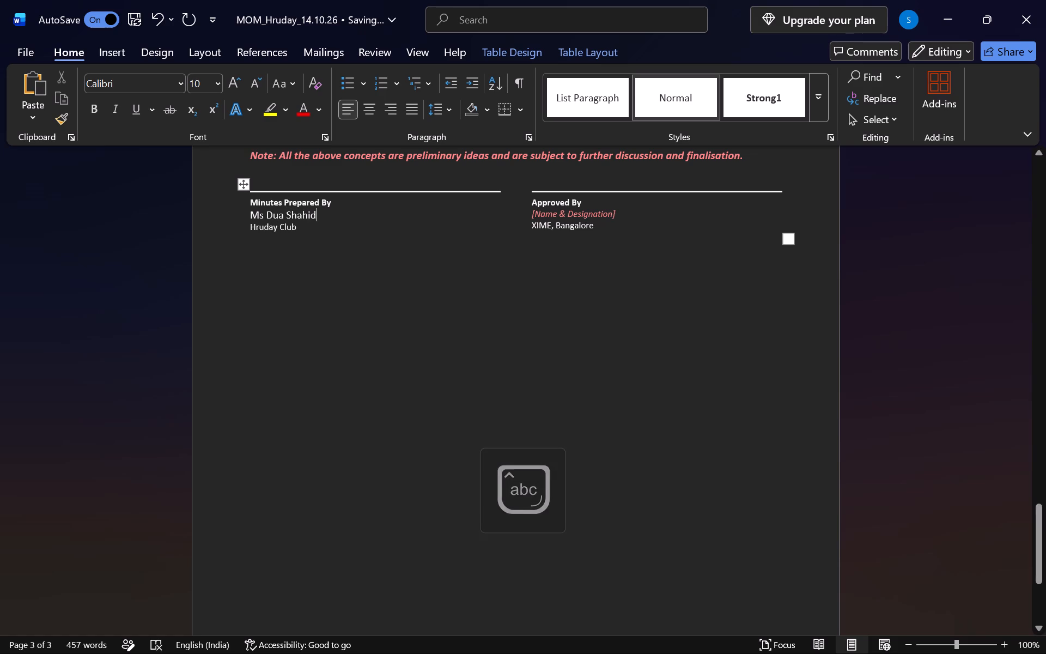
Review the edited minutes from the signature block up to the meeting details, and return to the Notes & Updates section.
scroll(358, 248, up, 2)
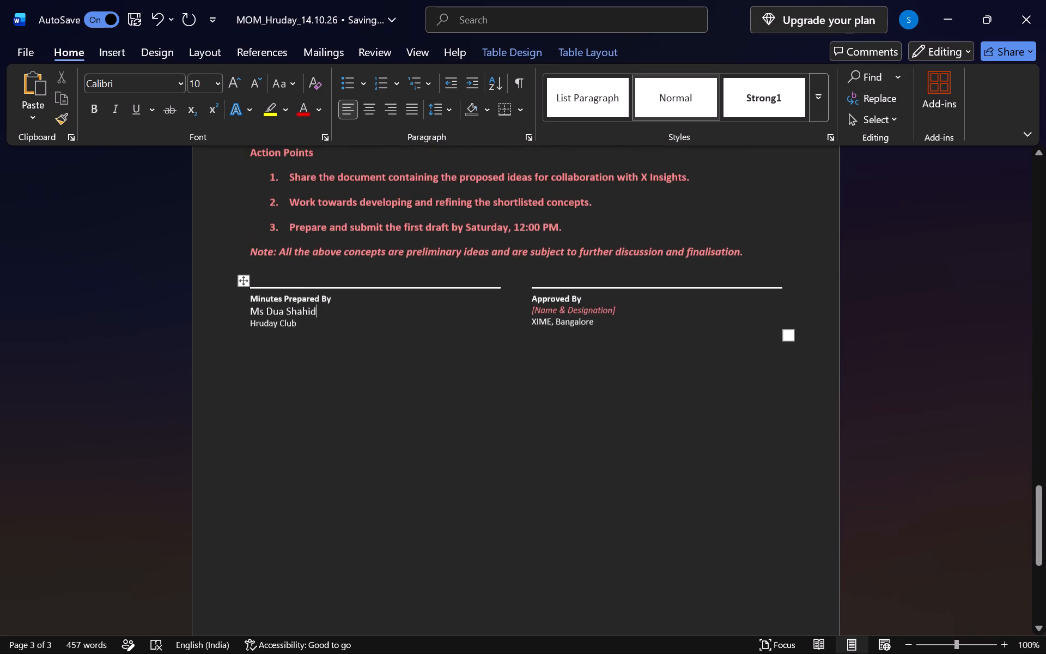
scroll(358, 248, up, 1)
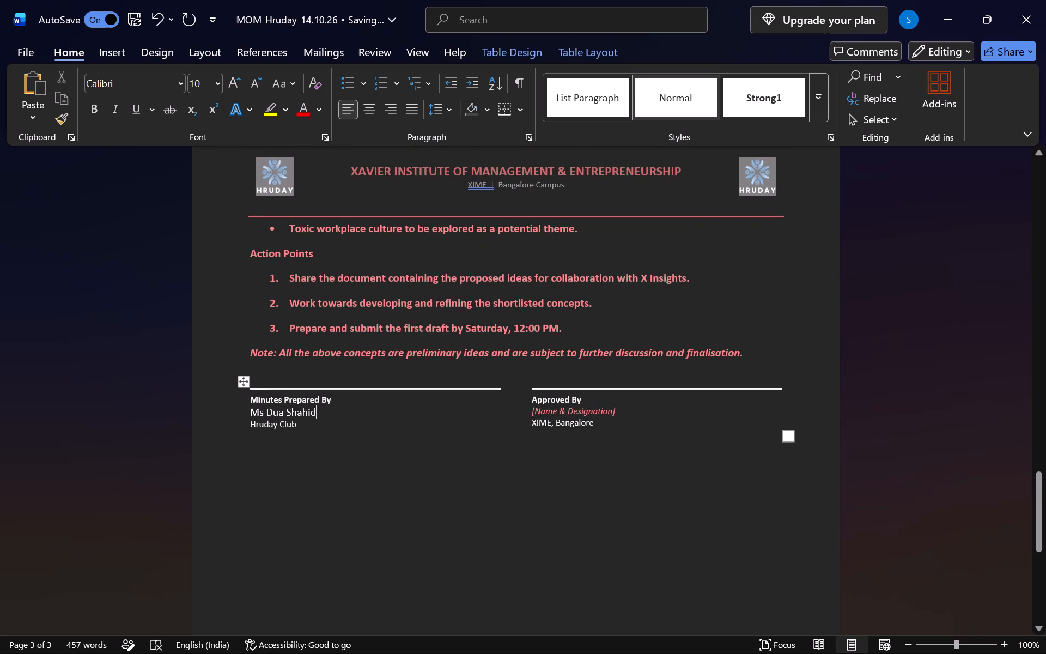
scroll(358, 248, up, 3)
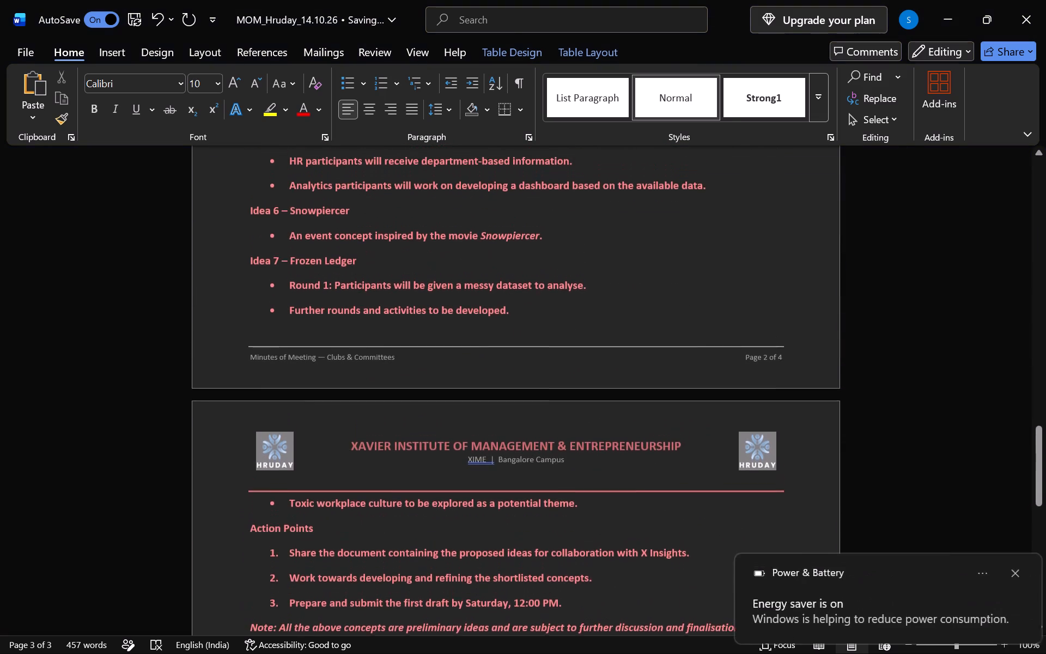
scroll(358, 248, up, 2)
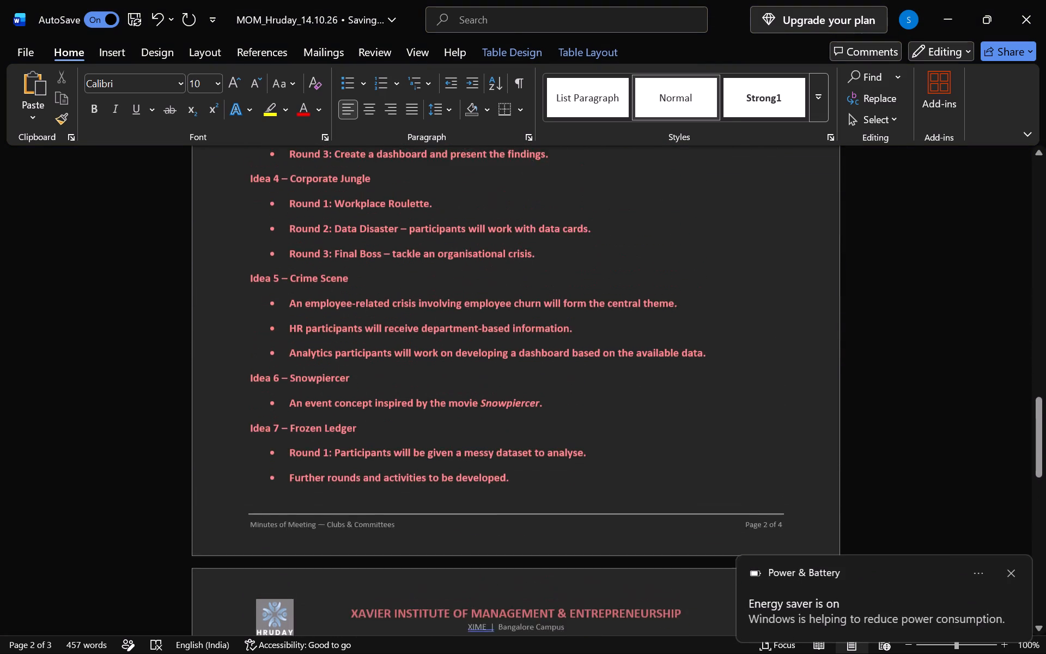
scroll(358, 248, up, 3)
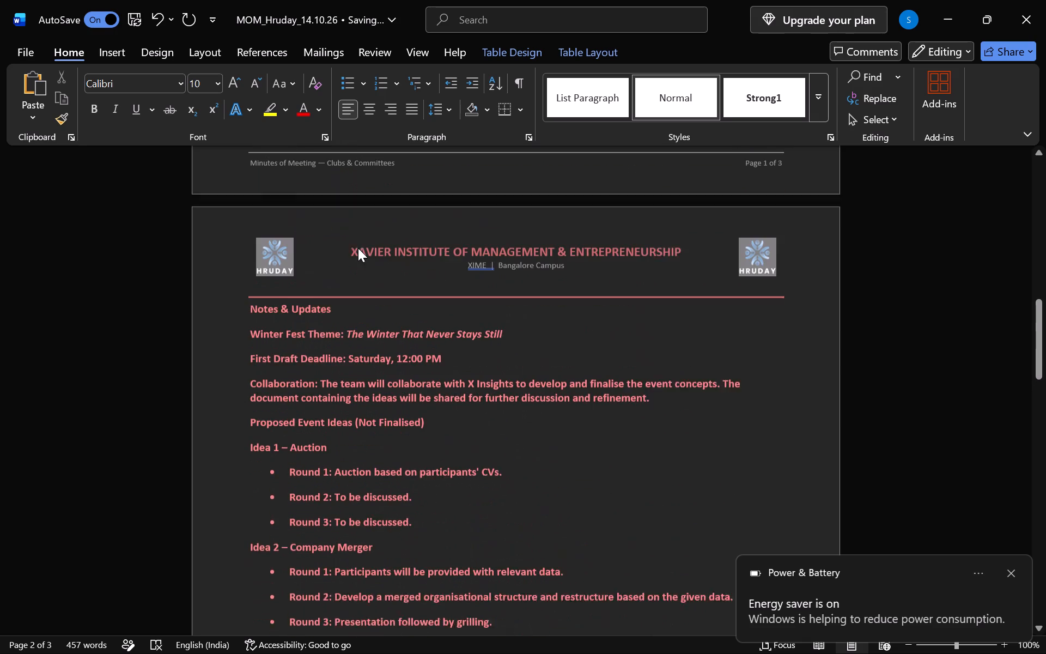
scroll(358, 248, up, 4)
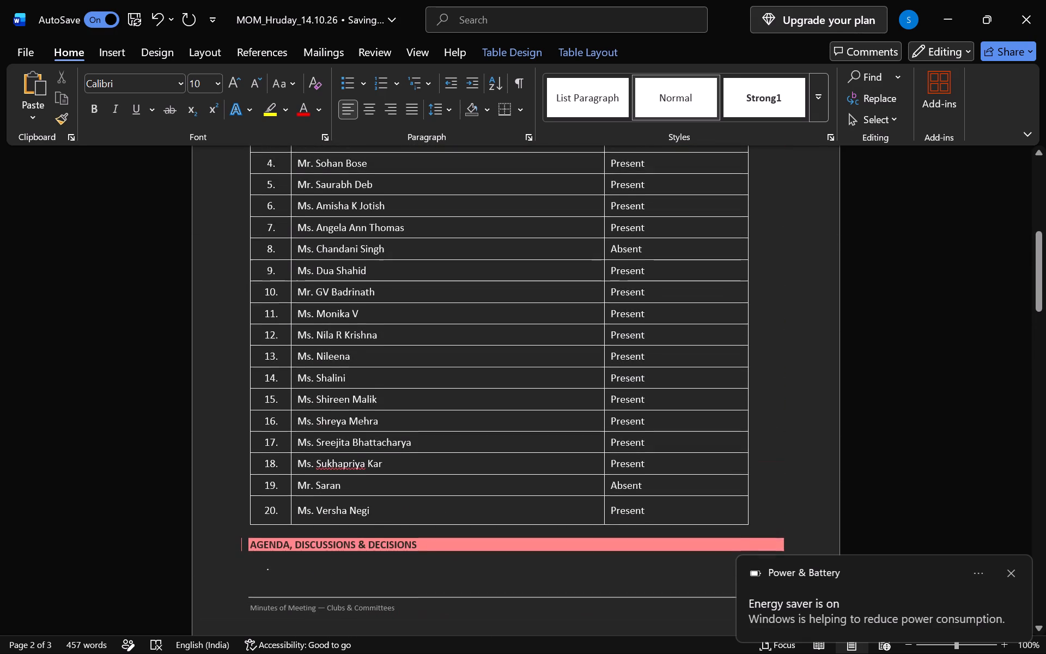
scroll(358, 248, up, 2)
scroll(358, 248, down, 1)
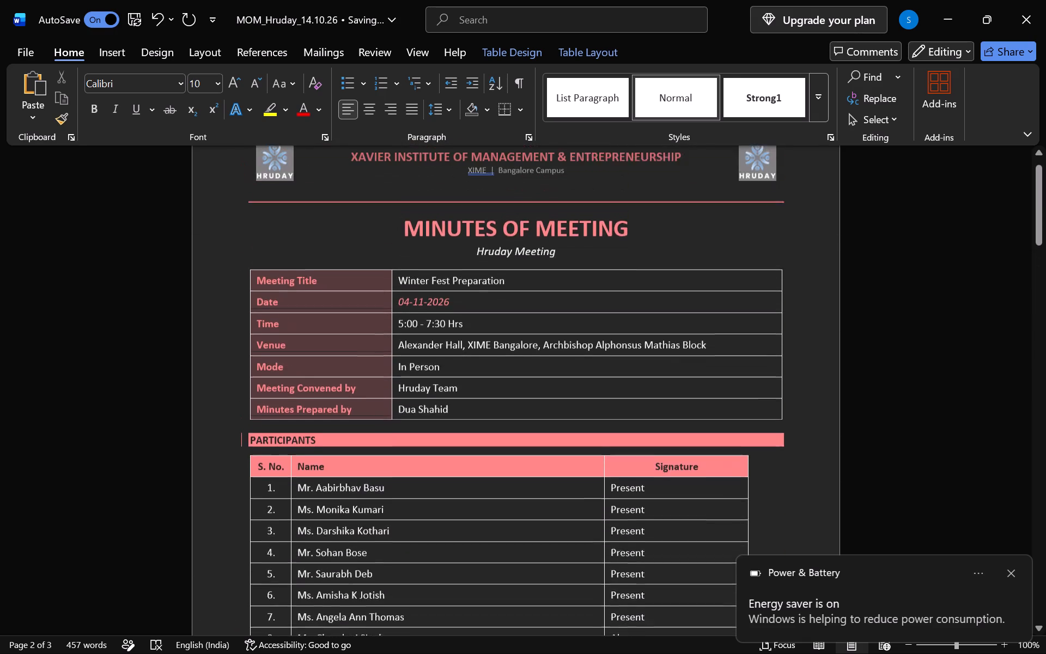
scroll(358, 248, down, 2)
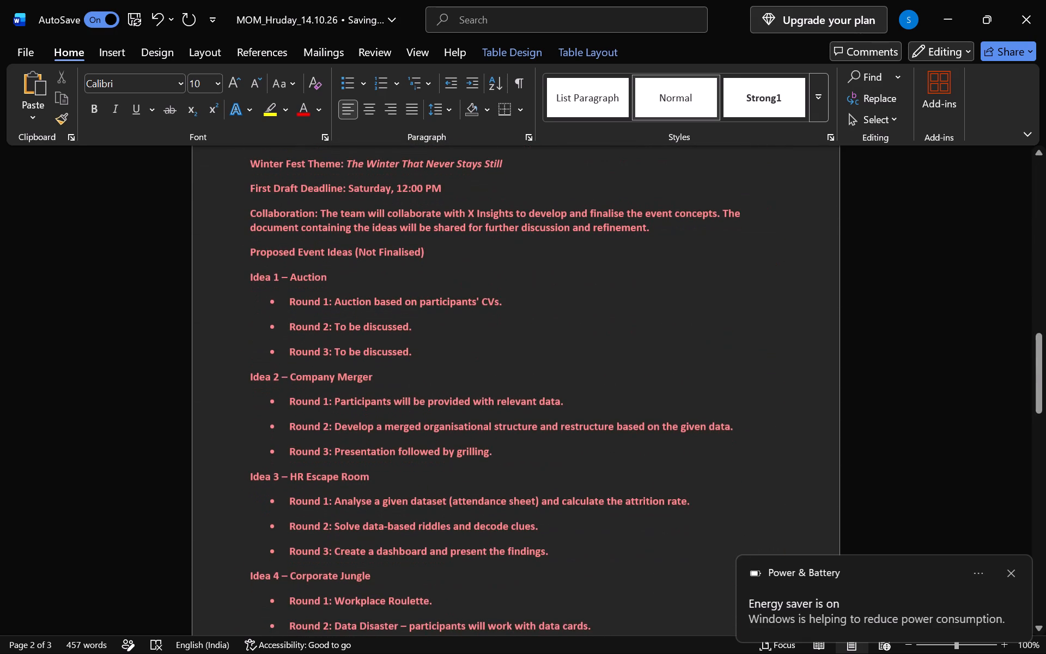
scroll(358, 248, up, 1)
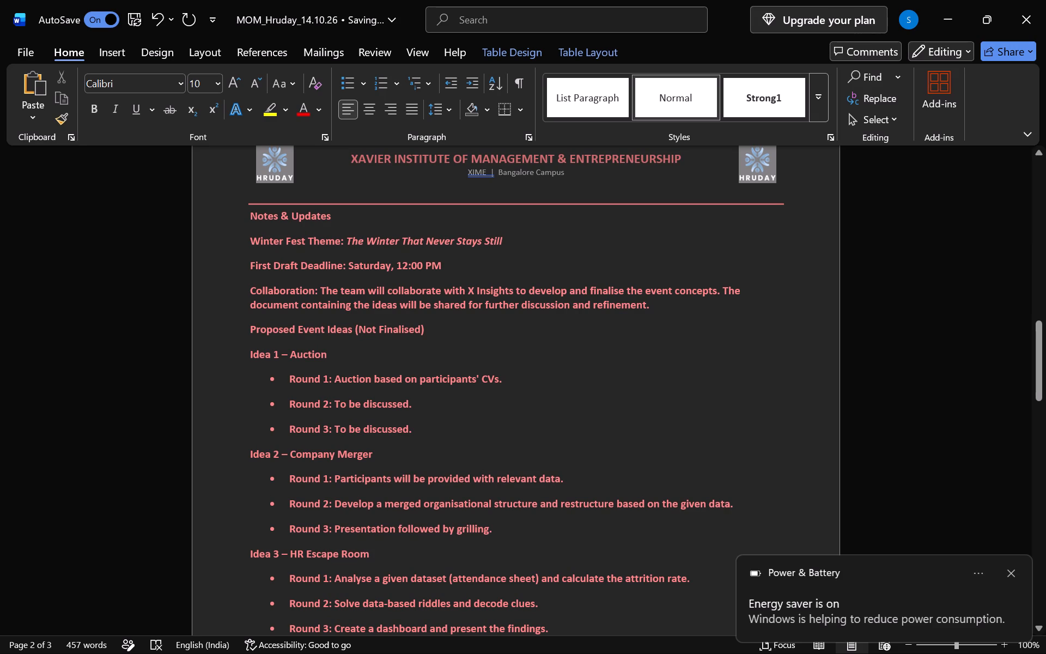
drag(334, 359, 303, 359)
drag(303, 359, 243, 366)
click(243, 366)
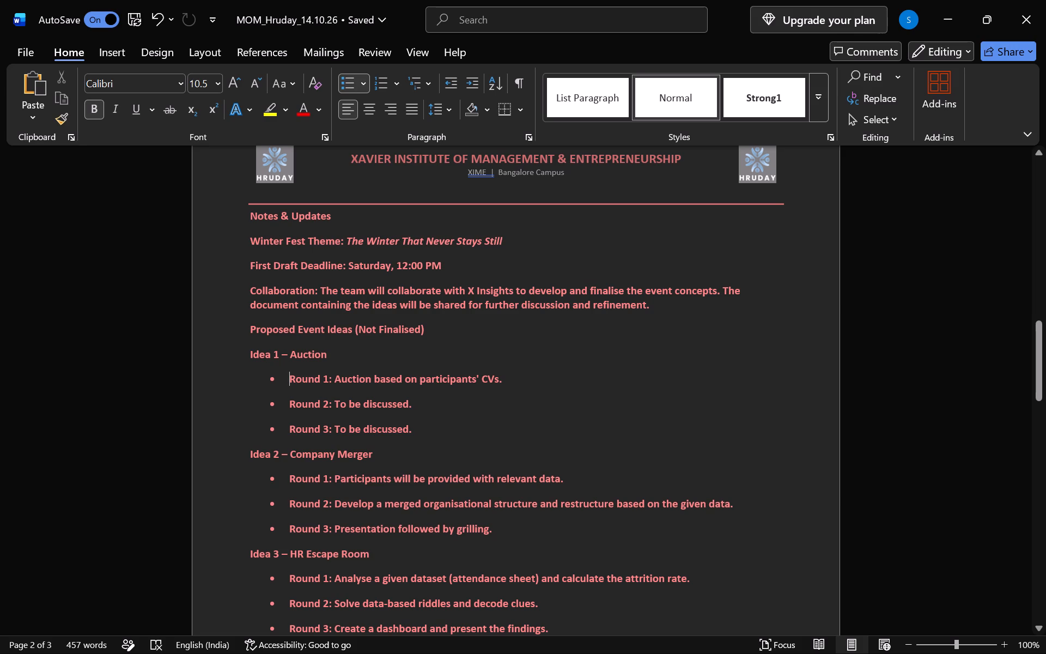
Set the font colour of the whole Winter Fest Theme line under Notes & Updates to Black, Text 1.
drag(247, 241, 535, 235)
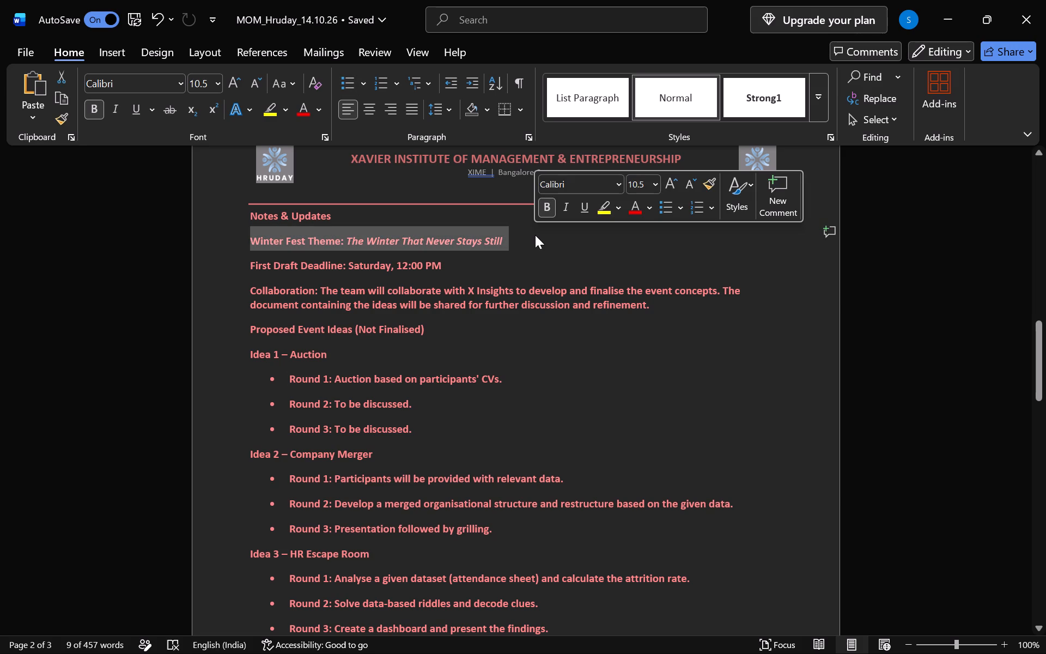
click(640, 208)
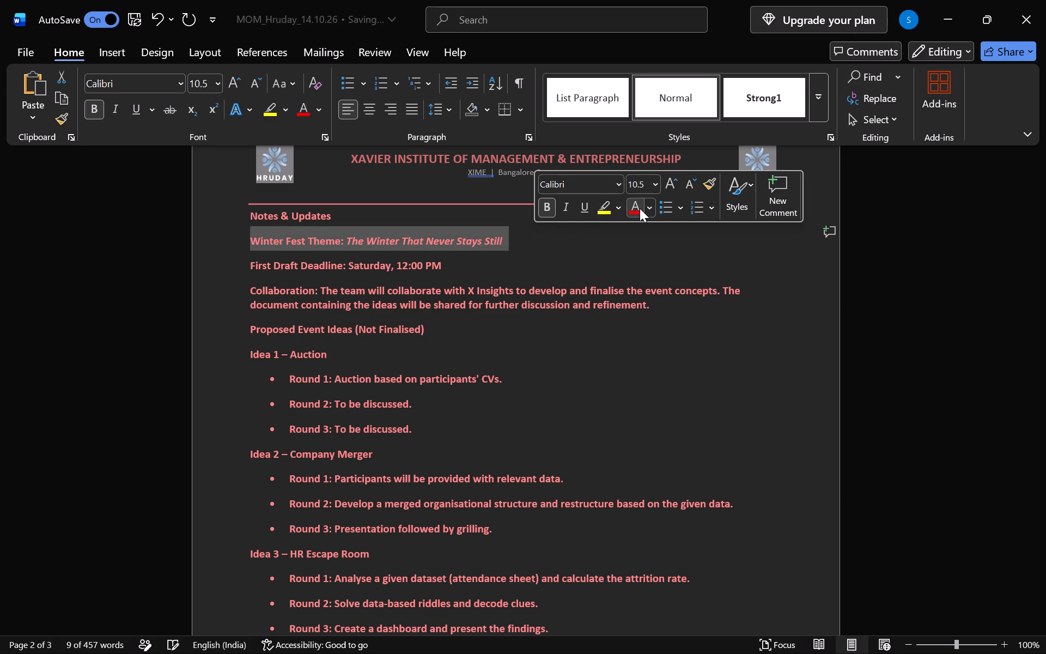
click(640, 208)
click(647, 208)
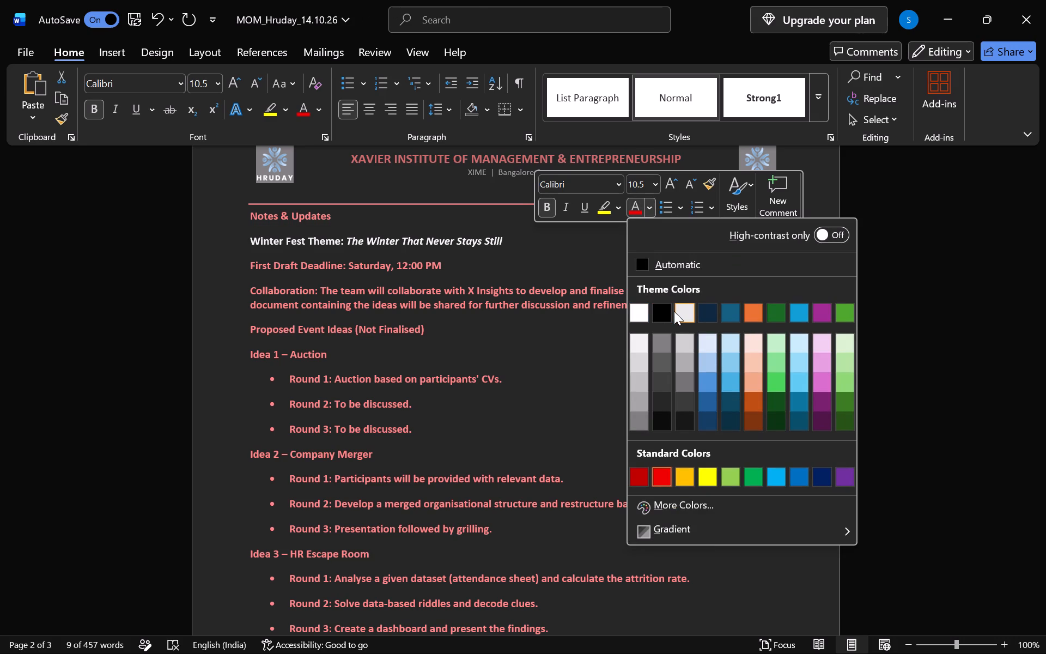
click(567, 252)
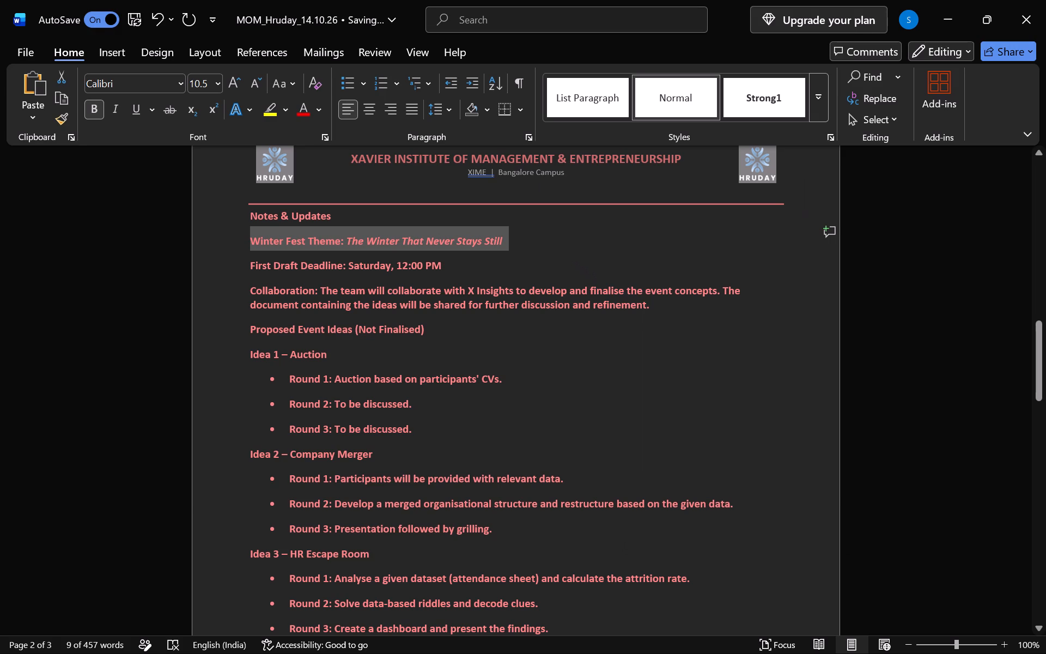
click(305, 108)
click(315, 108)
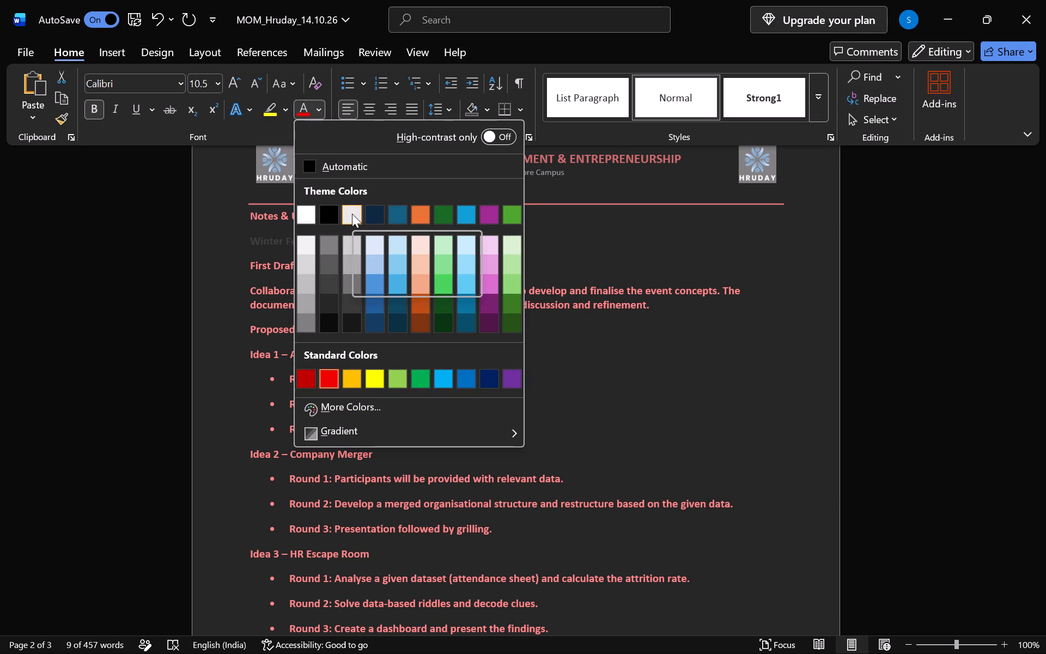
click(303, 242)
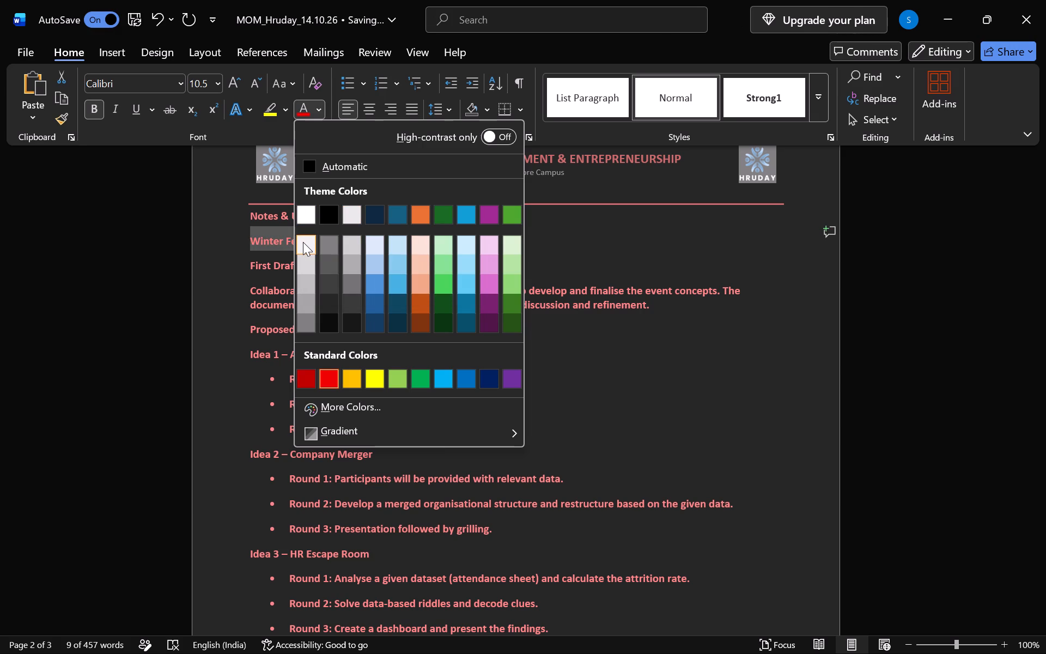
click(325, 214)
click(598, 270)
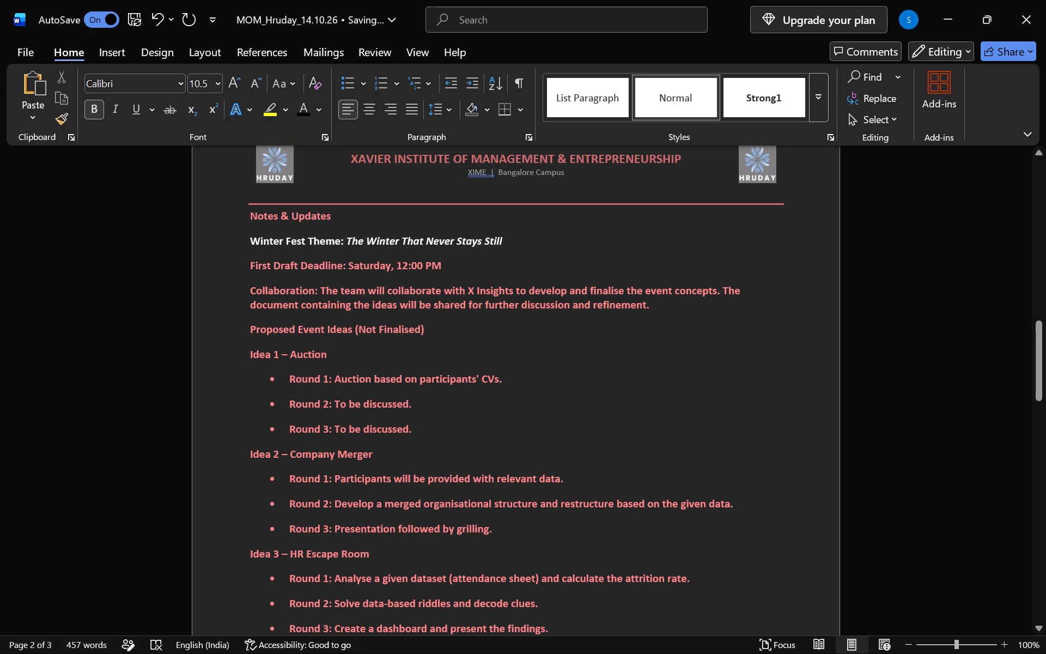
Apply the same black font colour to the deadline text "Saturday, 12:00 PM" and to the Collaboration paragraph.
drag(346, 265, 467, 269)
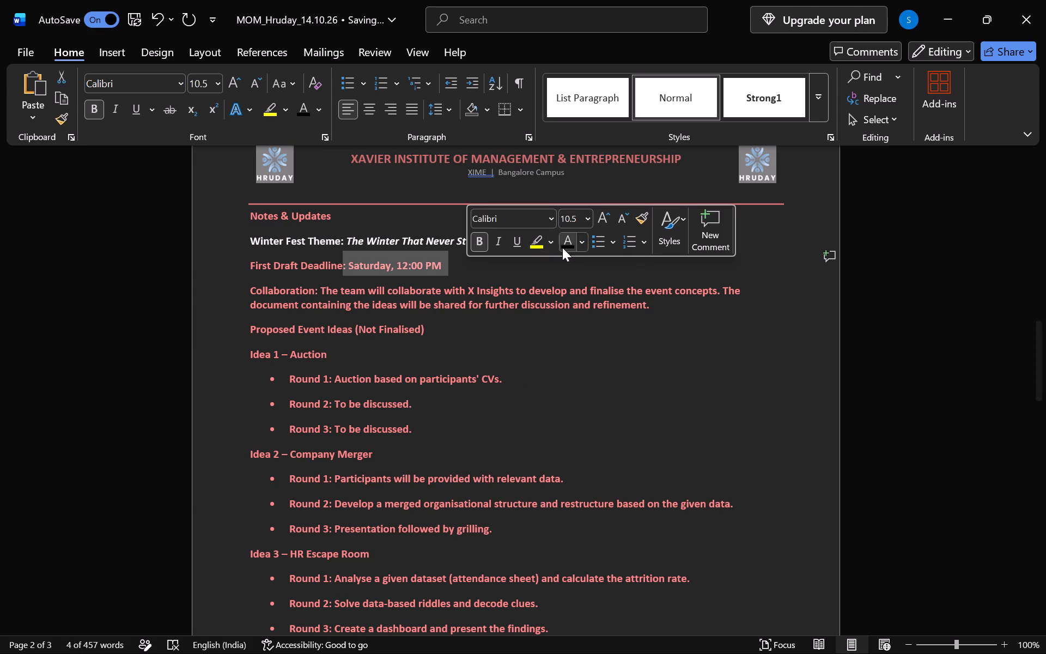
click(563, 247)
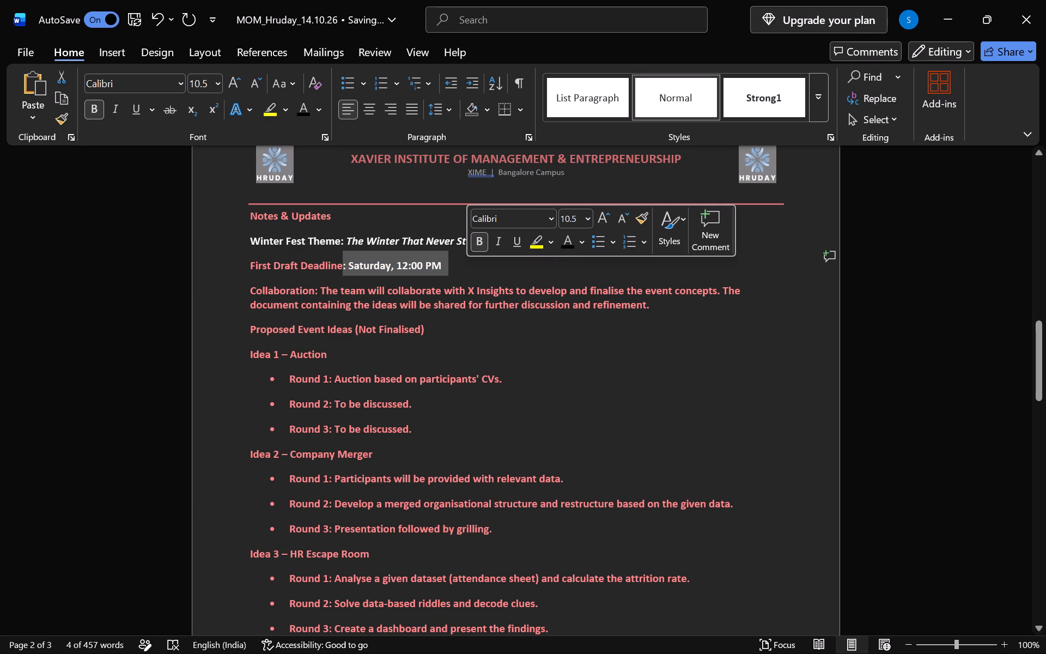
drag(250, 294, 657, 326)
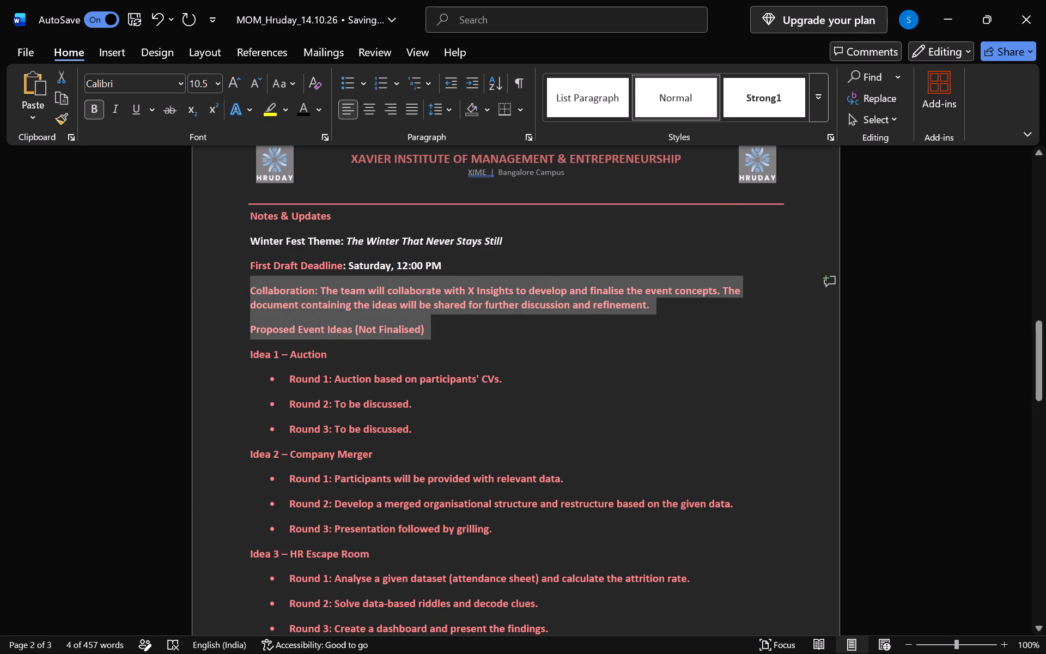
drag(657, 326, 659, 305)
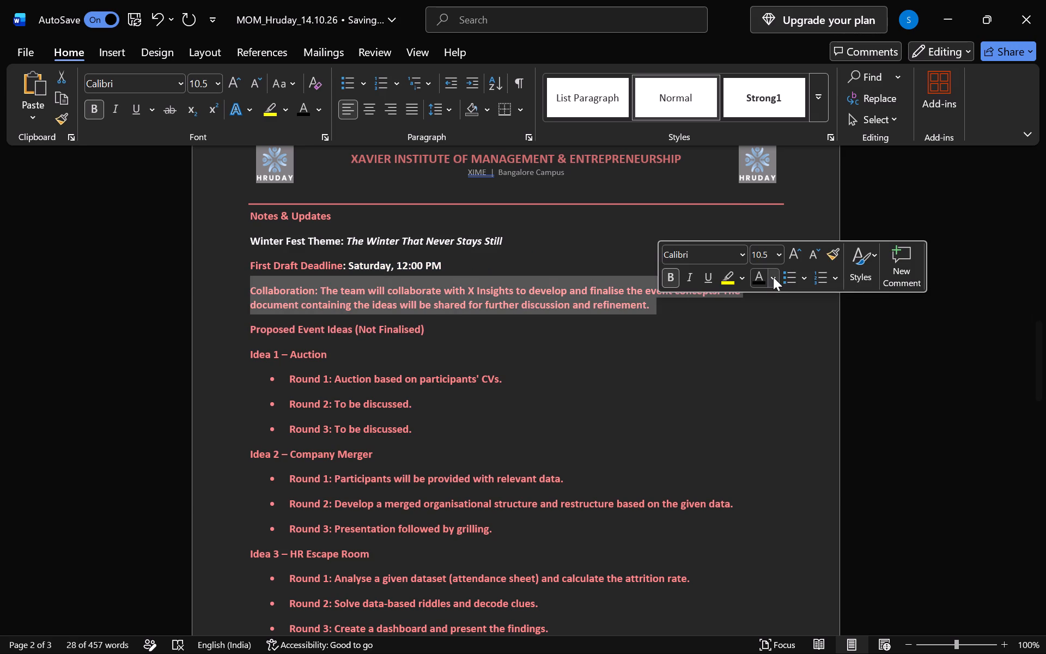
click(767, 277)
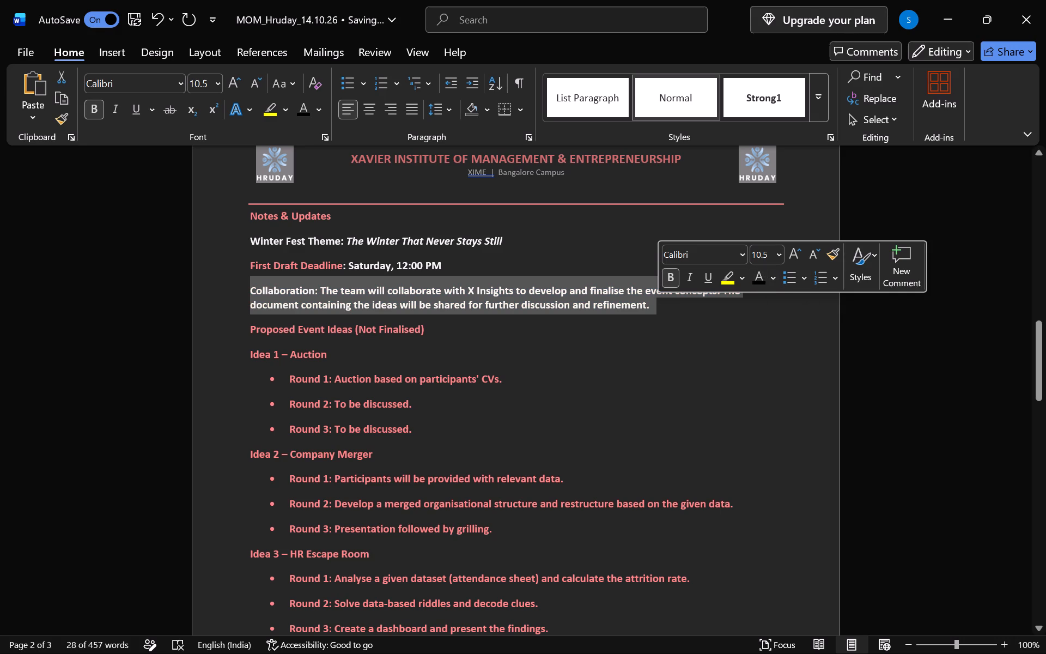
click(526, 329)
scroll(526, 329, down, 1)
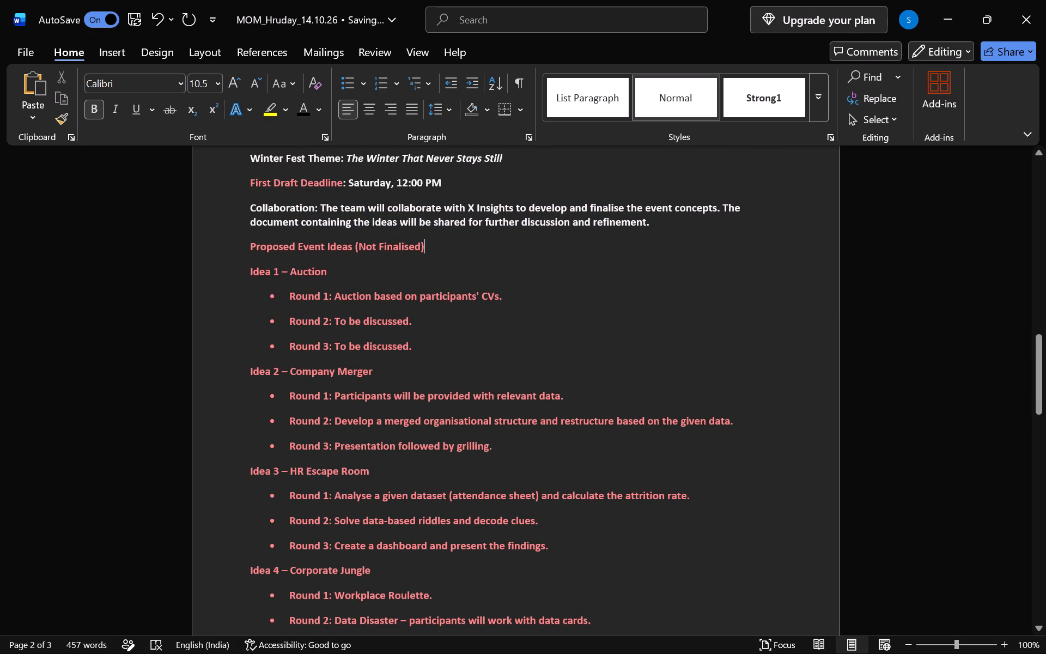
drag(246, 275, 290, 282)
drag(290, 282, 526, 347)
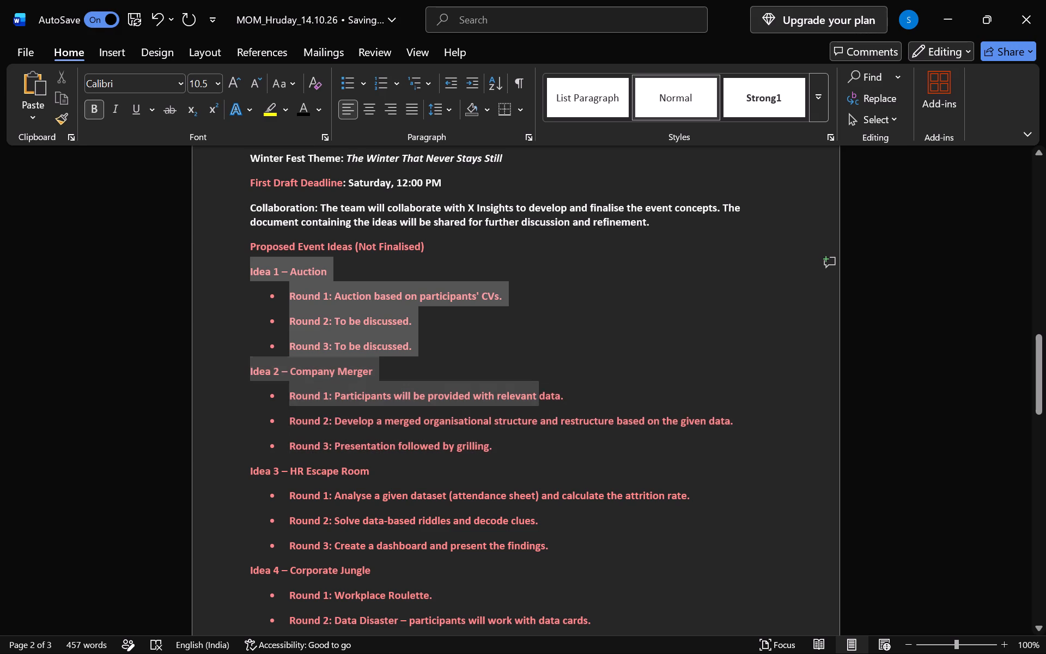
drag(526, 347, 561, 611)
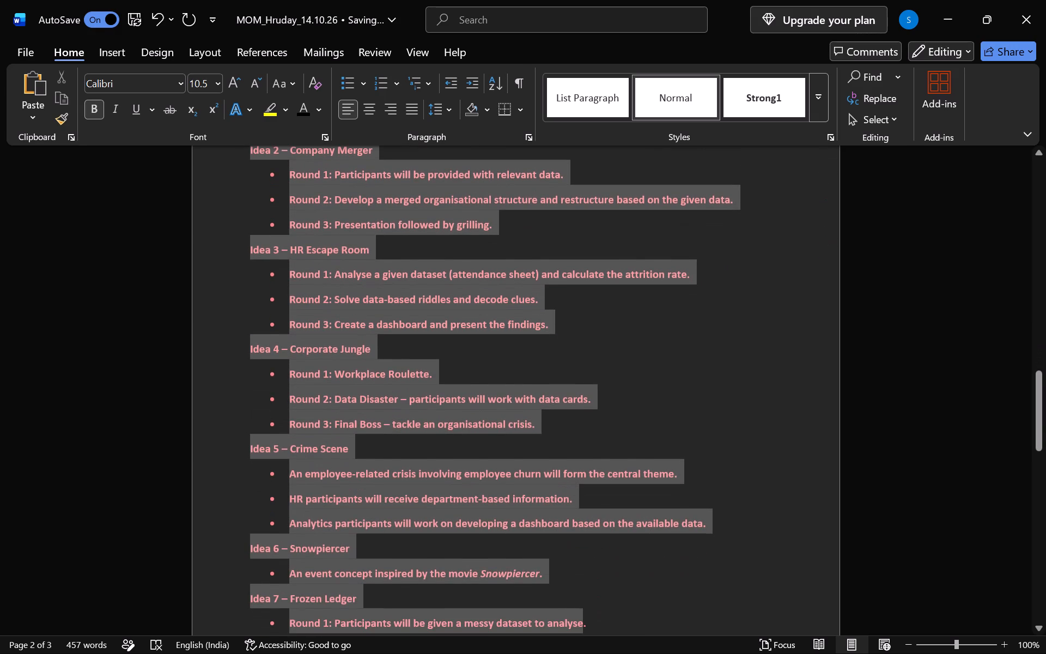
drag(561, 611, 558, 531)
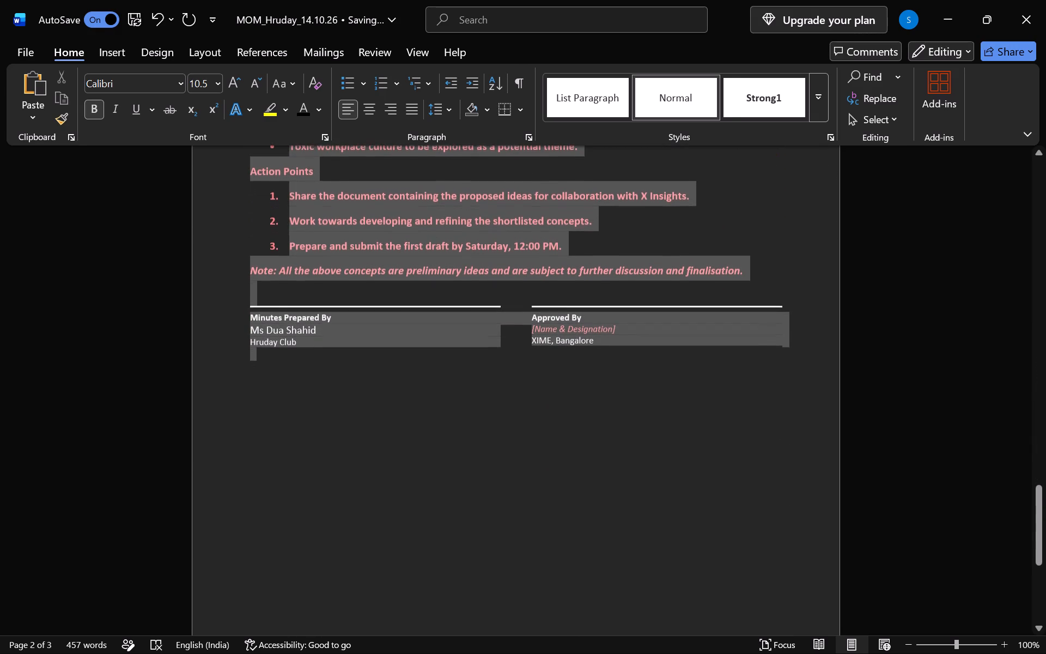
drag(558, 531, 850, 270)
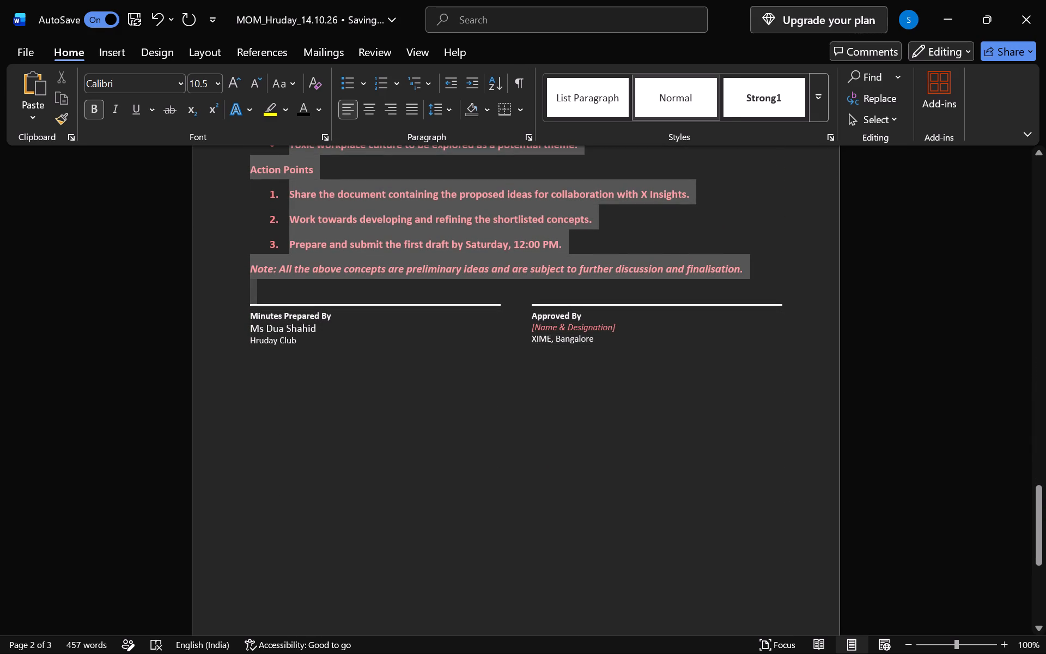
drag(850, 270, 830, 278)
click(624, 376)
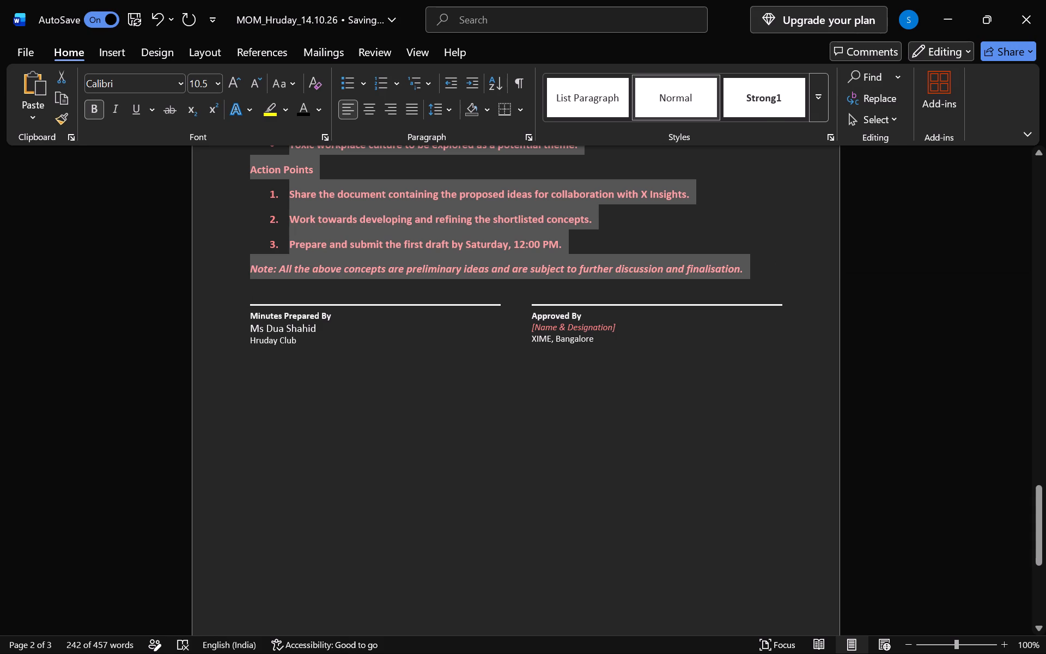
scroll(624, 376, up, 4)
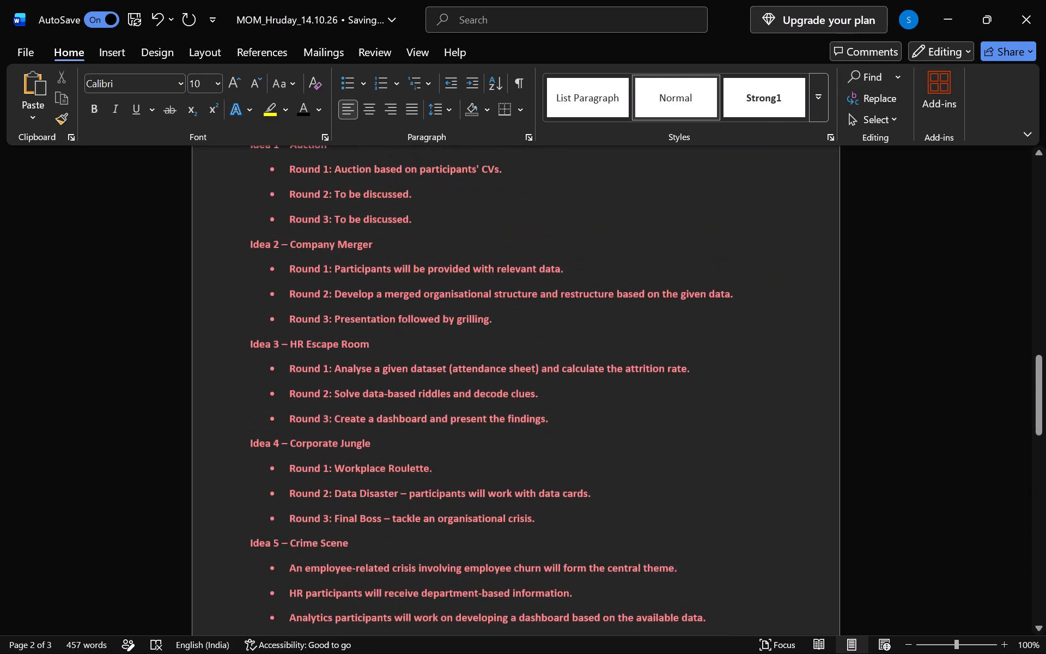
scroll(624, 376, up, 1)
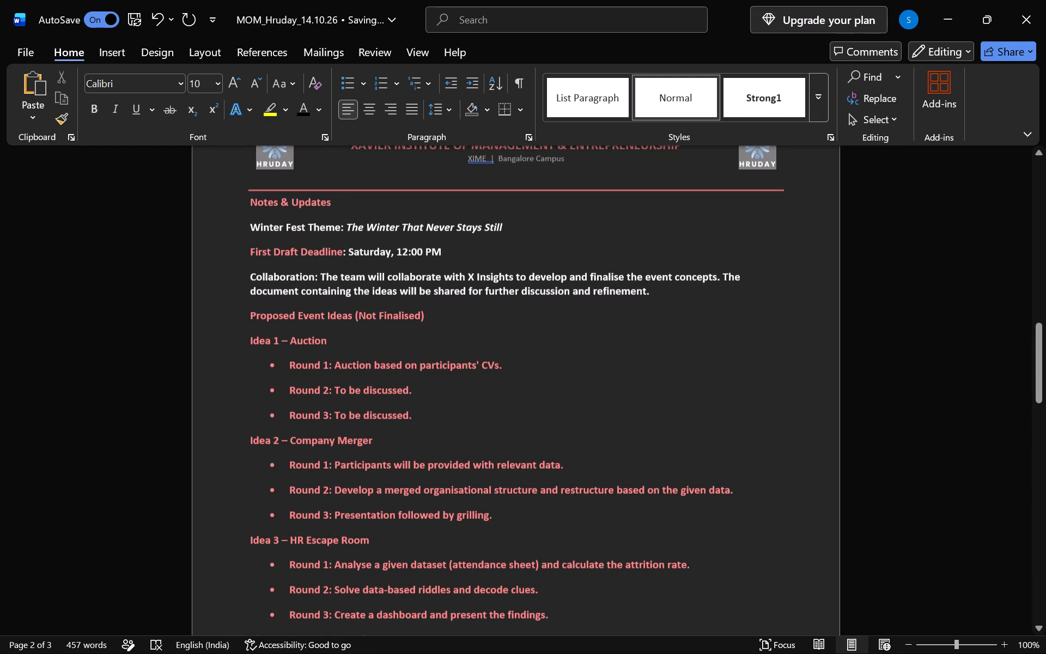
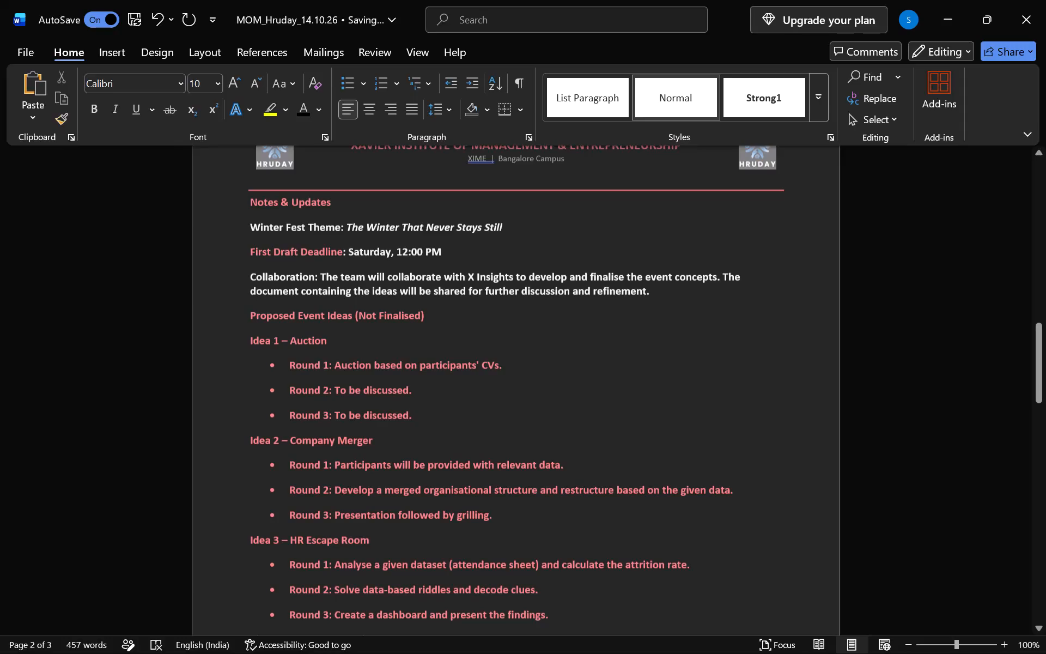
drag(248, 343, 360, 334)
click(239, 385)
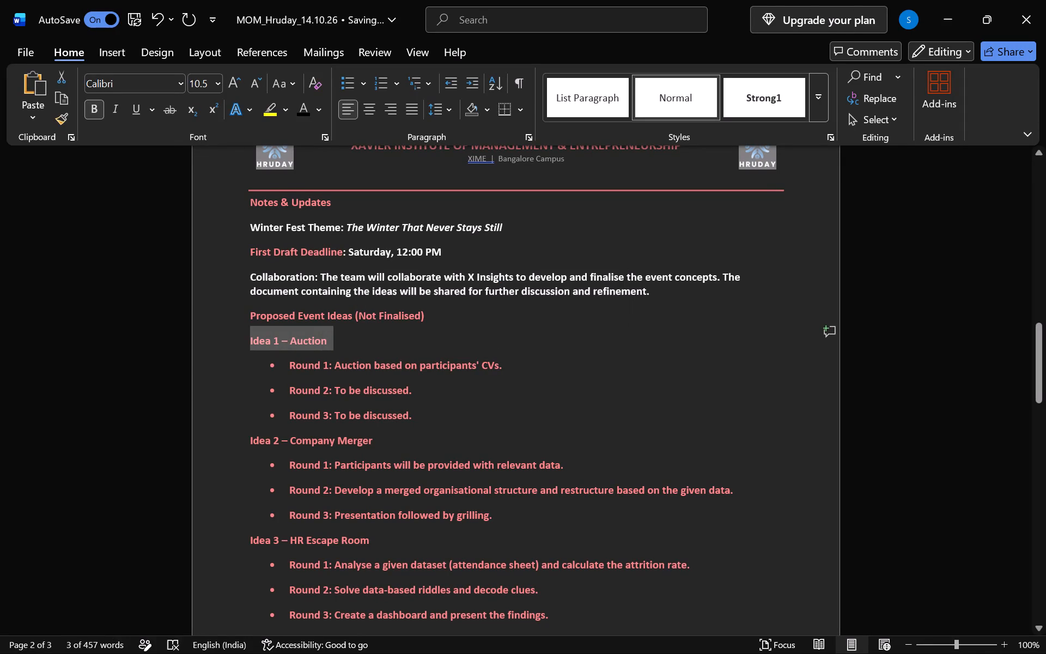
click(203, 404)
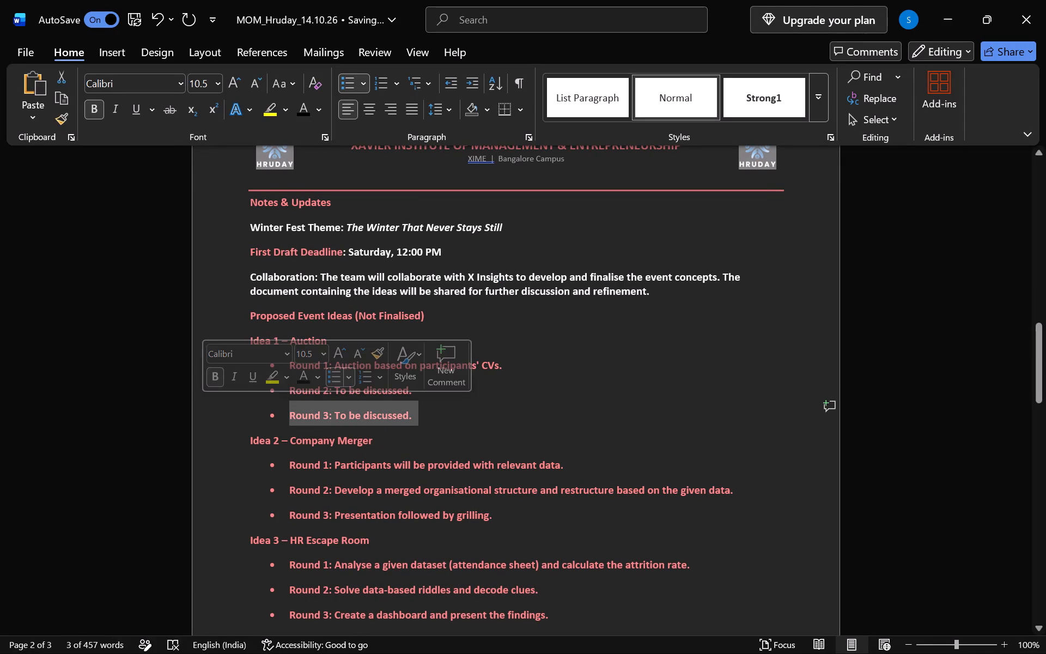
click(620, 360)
Apply the Black, Text 1 font colour to the three round bullets under Idea 1 – Auction and Idea 2 – Company Merger.
drag(282, 370, 320, 370)
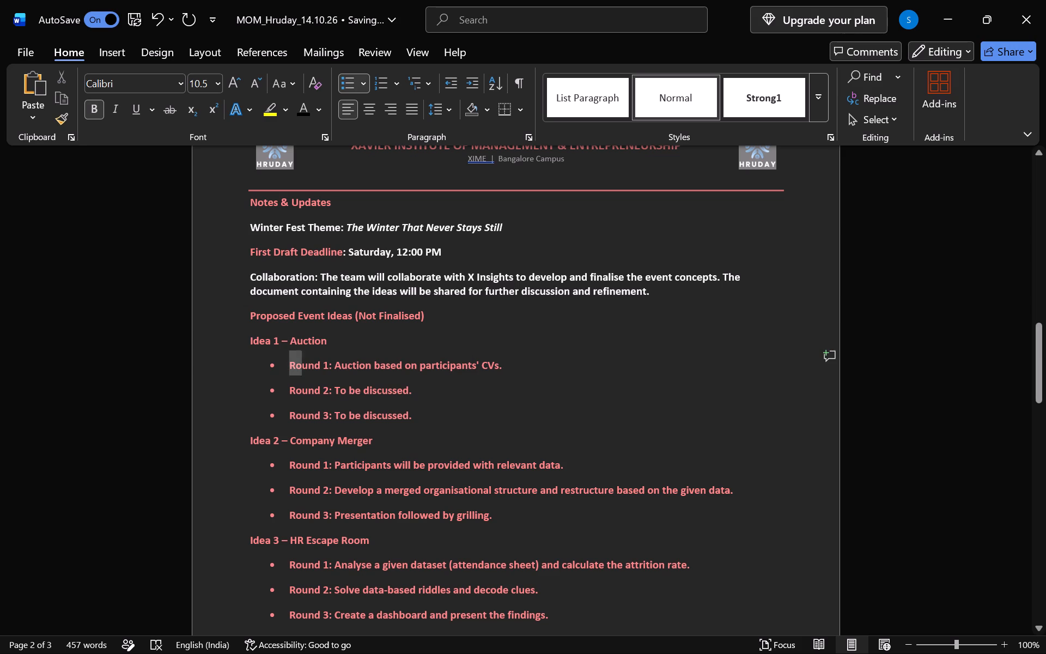
drag(320, 370, 432, 410)
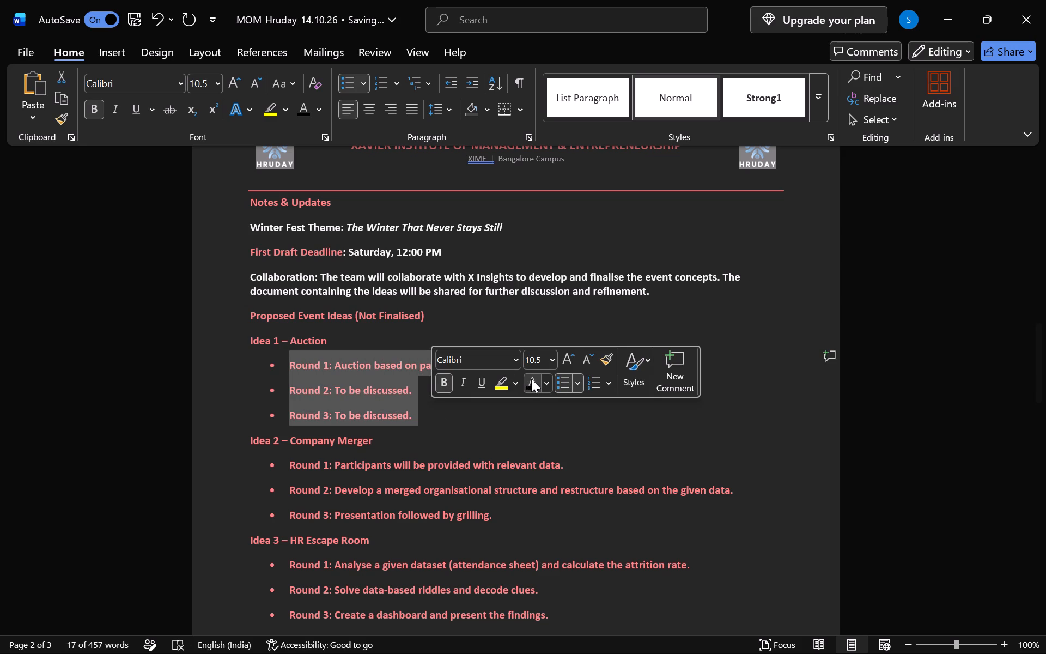
click(531, 379)
scroll(470, 430, down, 1)
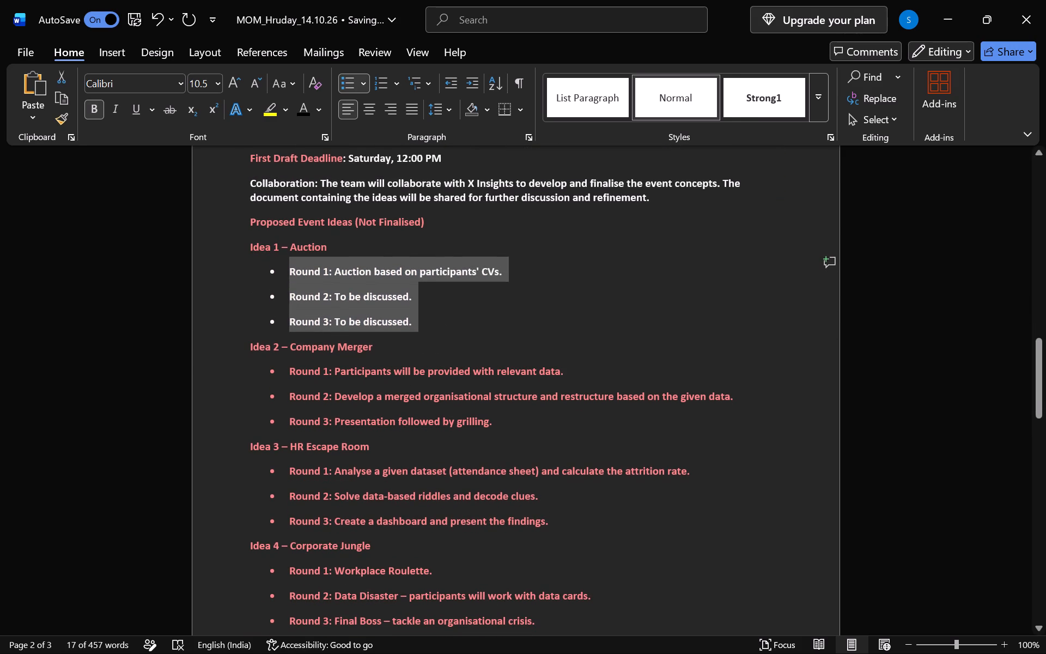
drag(288, 371, 571, 417)
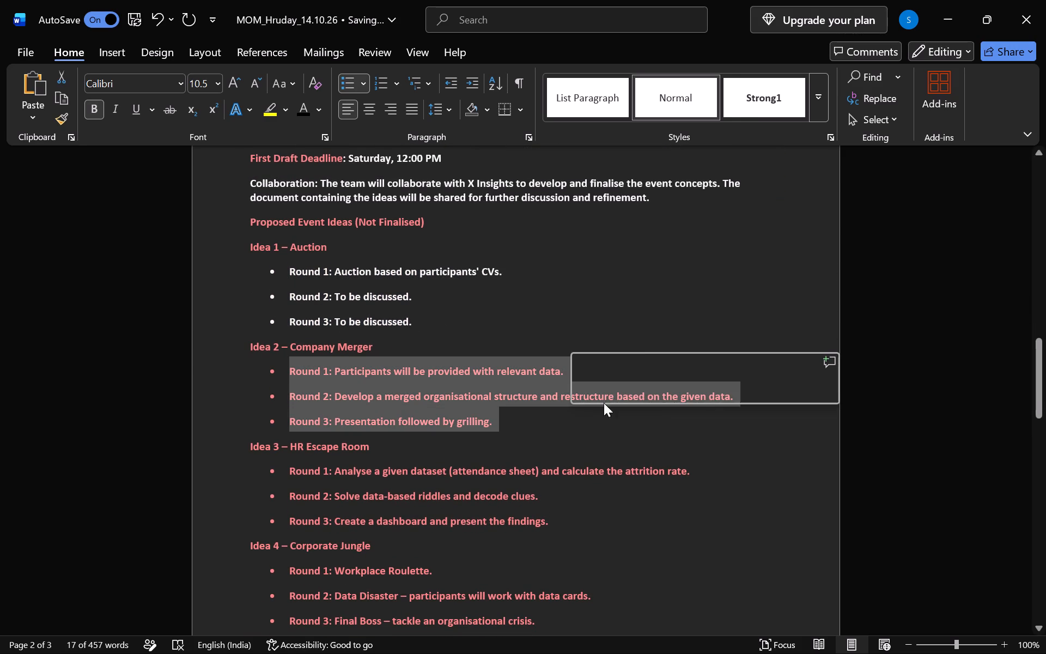
click(675, 397)
Apply the same black font colour to the round bullets under Idea 3 – HR Escape Room and Idea 4 – Corporate Jungle.
scroll(675, 397, down, 1)
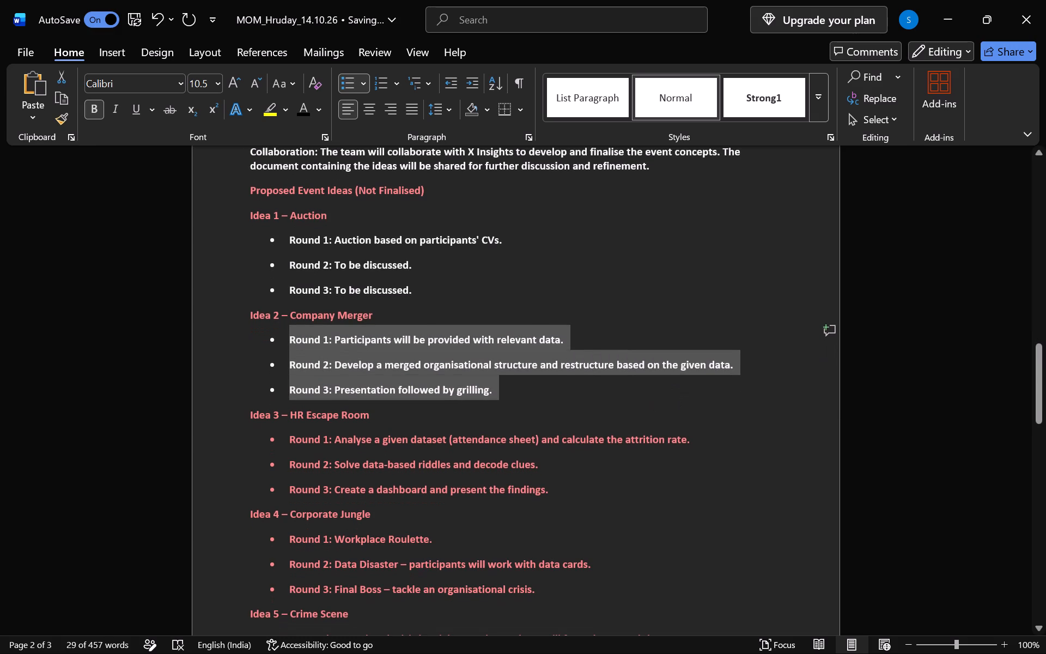
drag(289, 440, 569, 472)
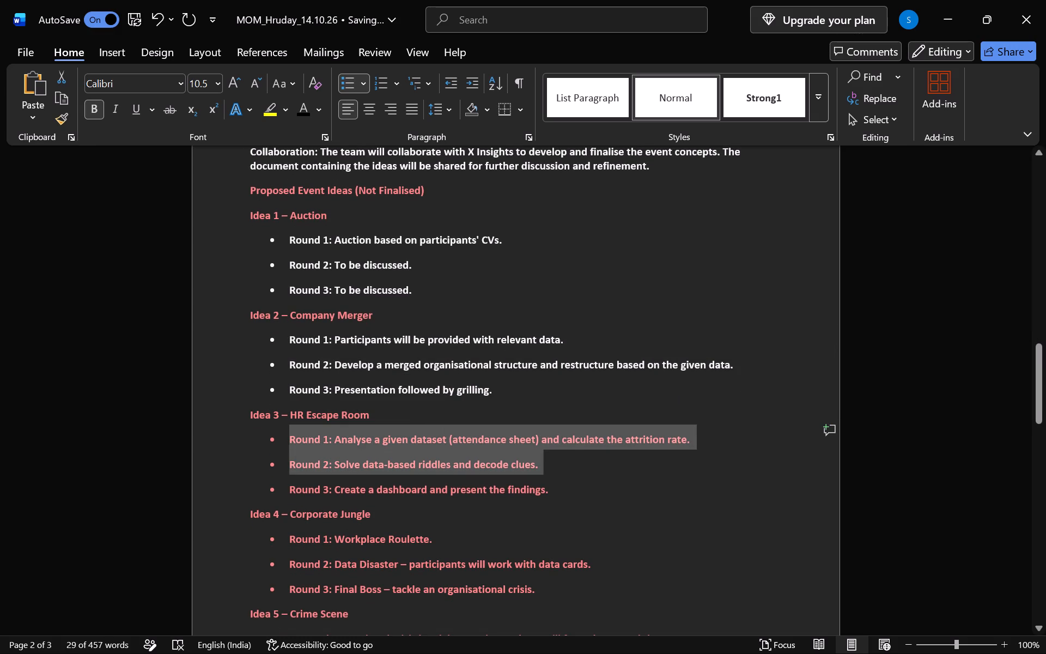
drag(569, 472, 571, 482)
click(671, 456)
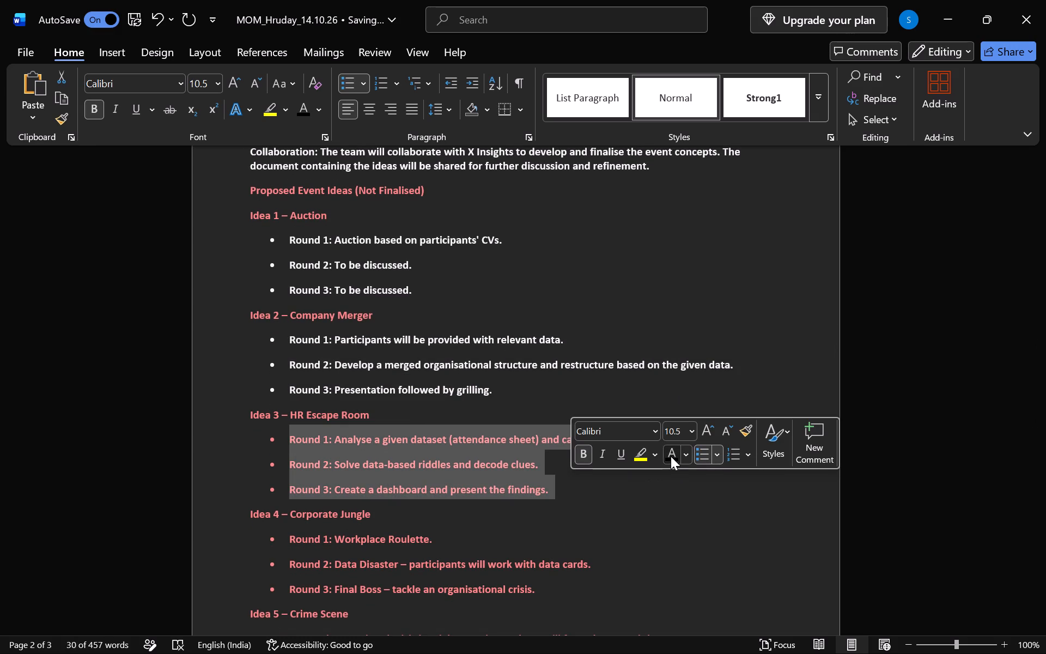
scroll(632, 494, down, 1)
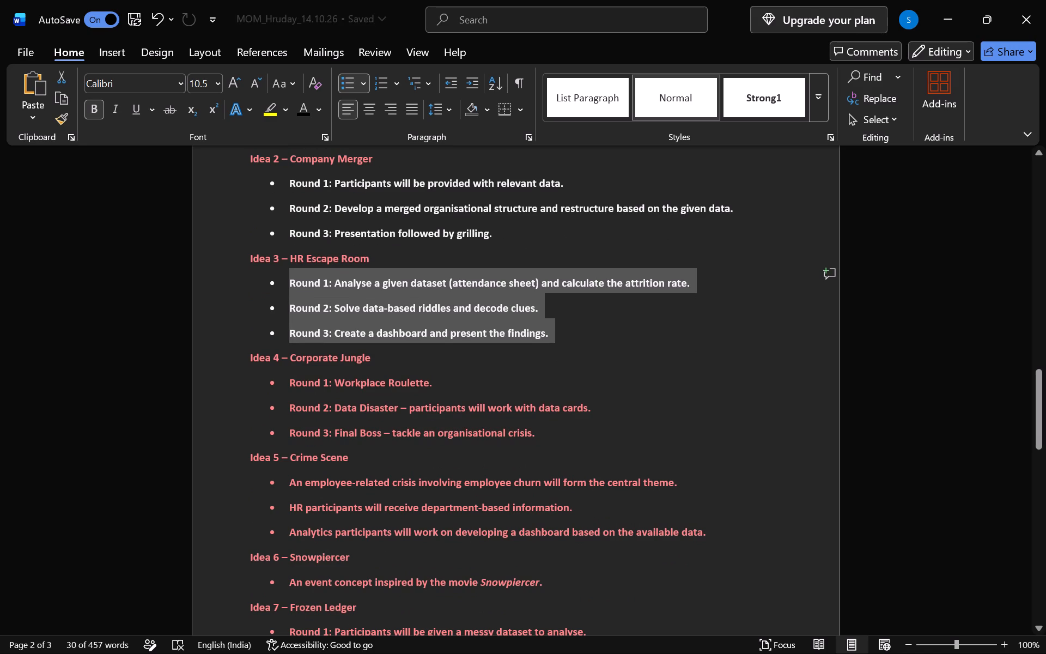
drag(290, 386, 539, 452)
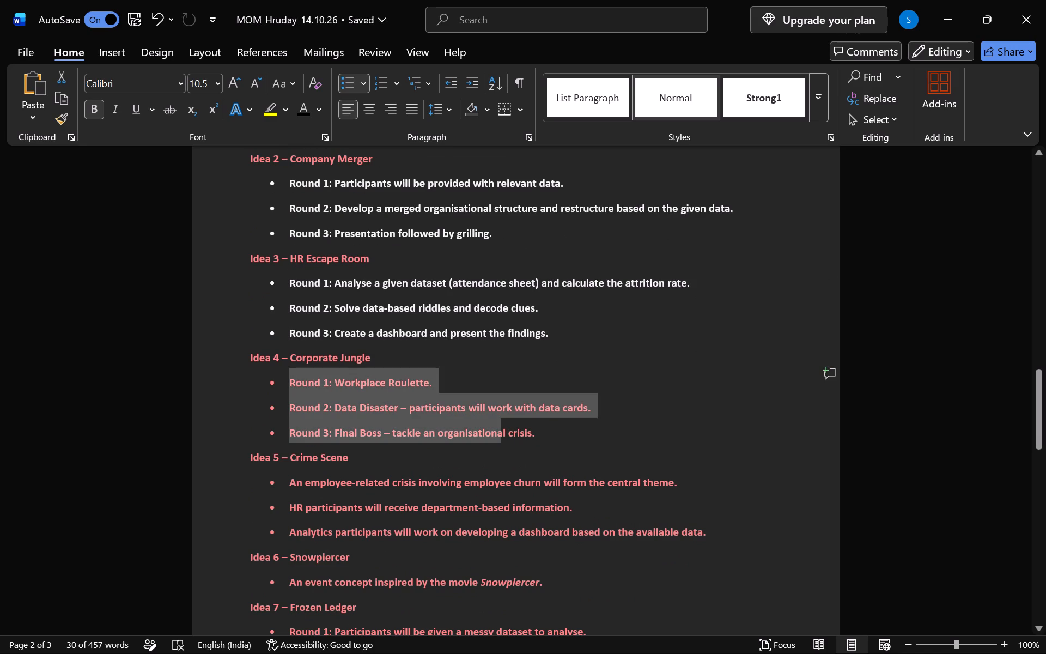
drag(539, 452, 550, 435)
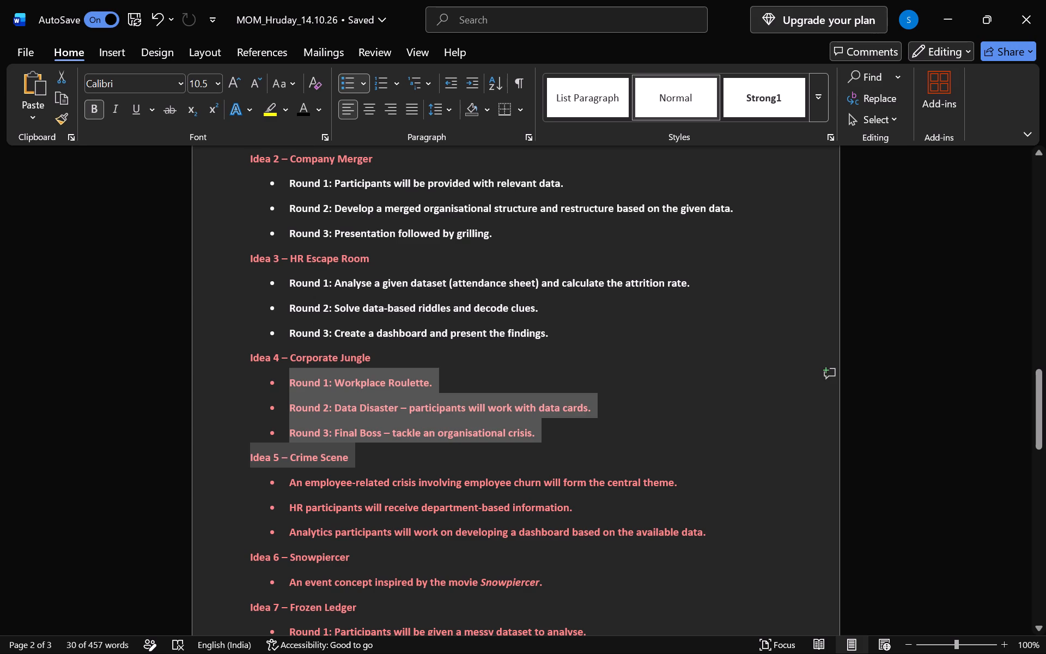
drag(550, 435, 550, 435)
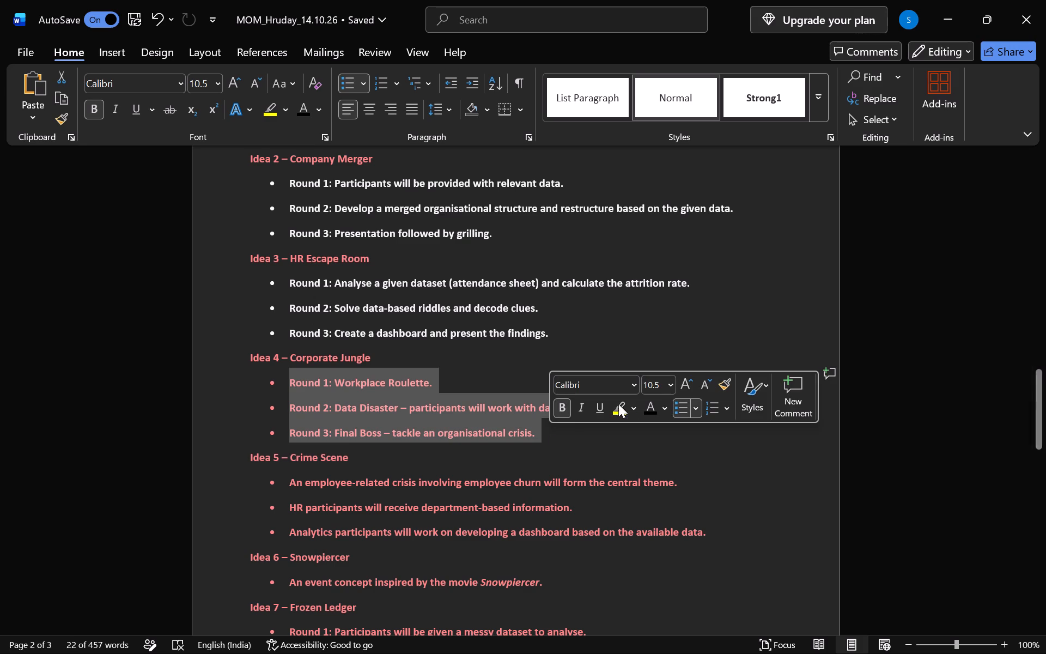
click(649, 401)
click(708, 303)
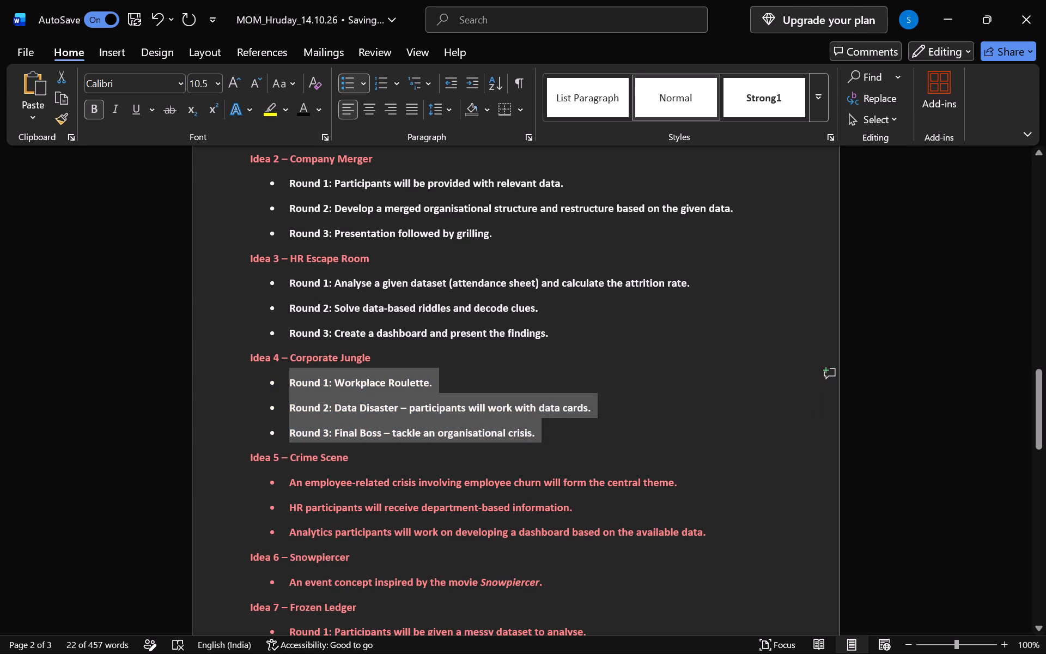
Apply the black font colour to the bullets under Idea 5 – Crime Scene, Idea 6 – Snowpiercer and Idea 7 – Frozen Ledger on page 2.
scroll(708, 303, down, 1)
drag(291, 321, 497, 349)
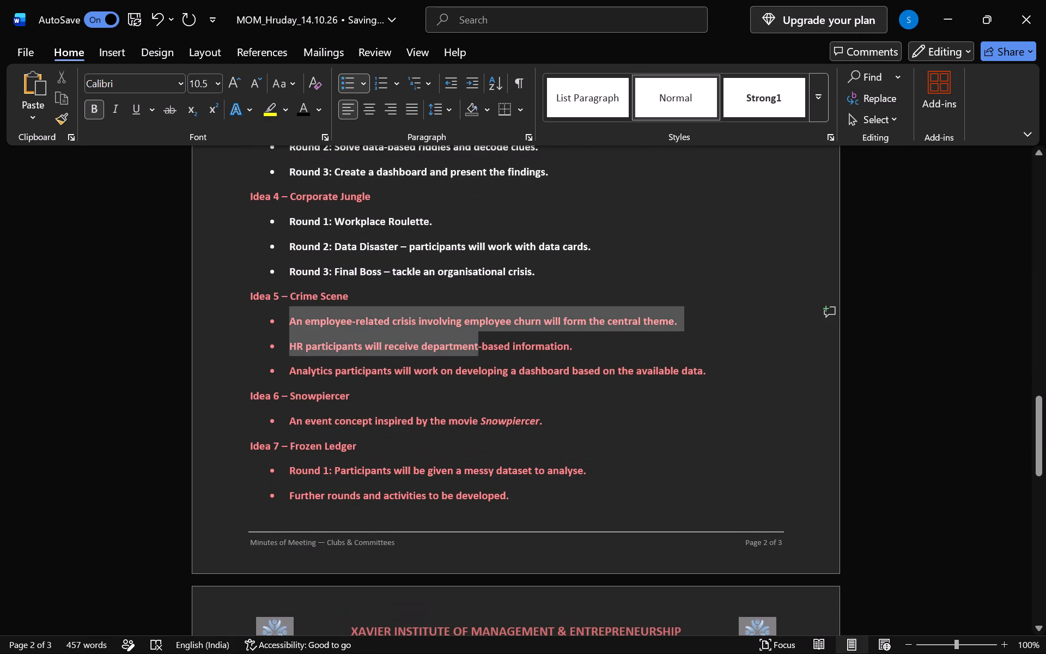
drag(497, 349, 721, 362)
click(822, 337)
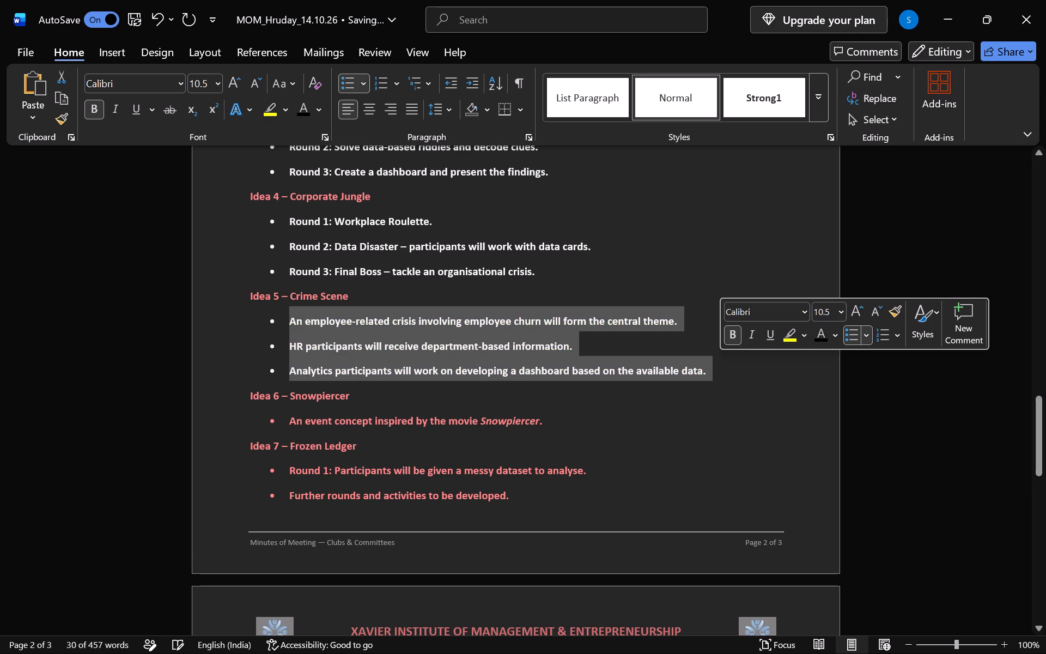
scroll(717, 397, down, 1)
drag(286, 339, 577, 328)
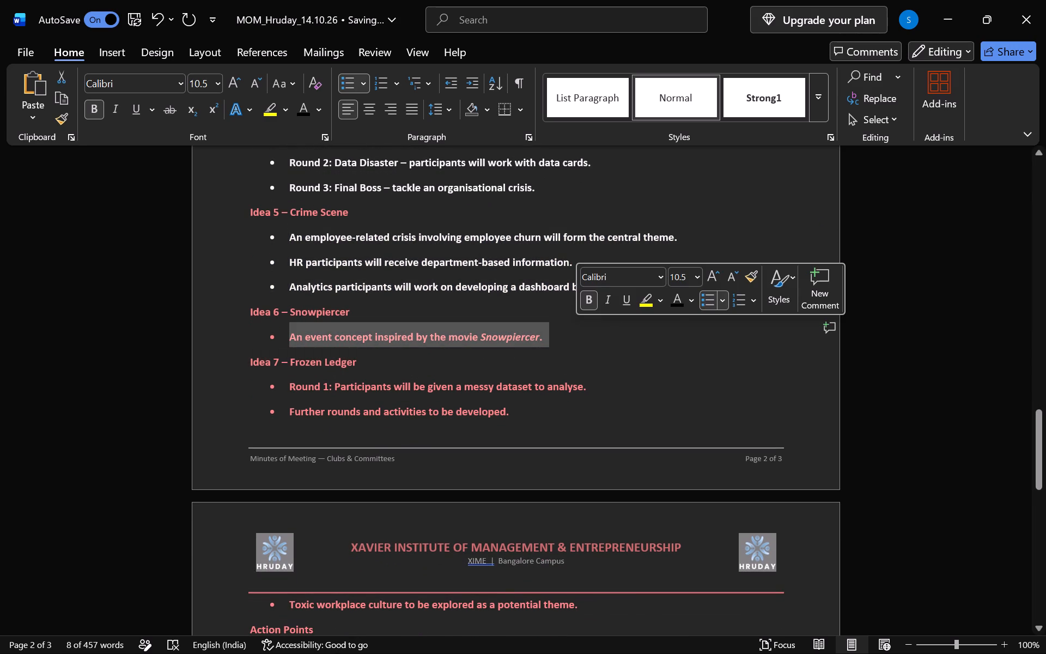
click(670, 307)
scroll(670, 307, down, 1)
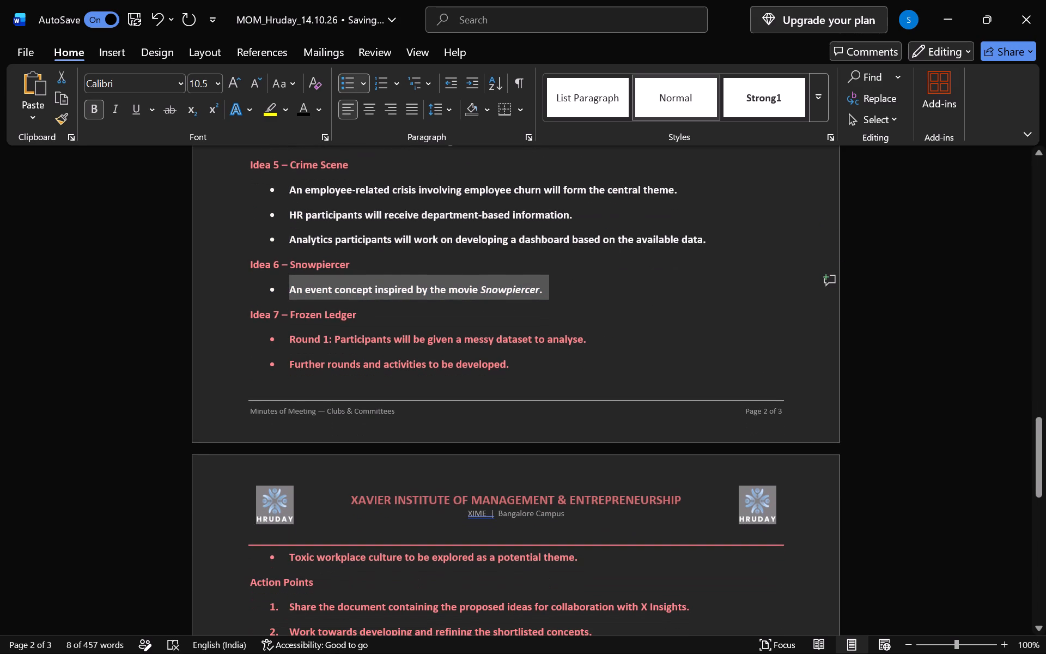
drag(287, 340, 537, 370)
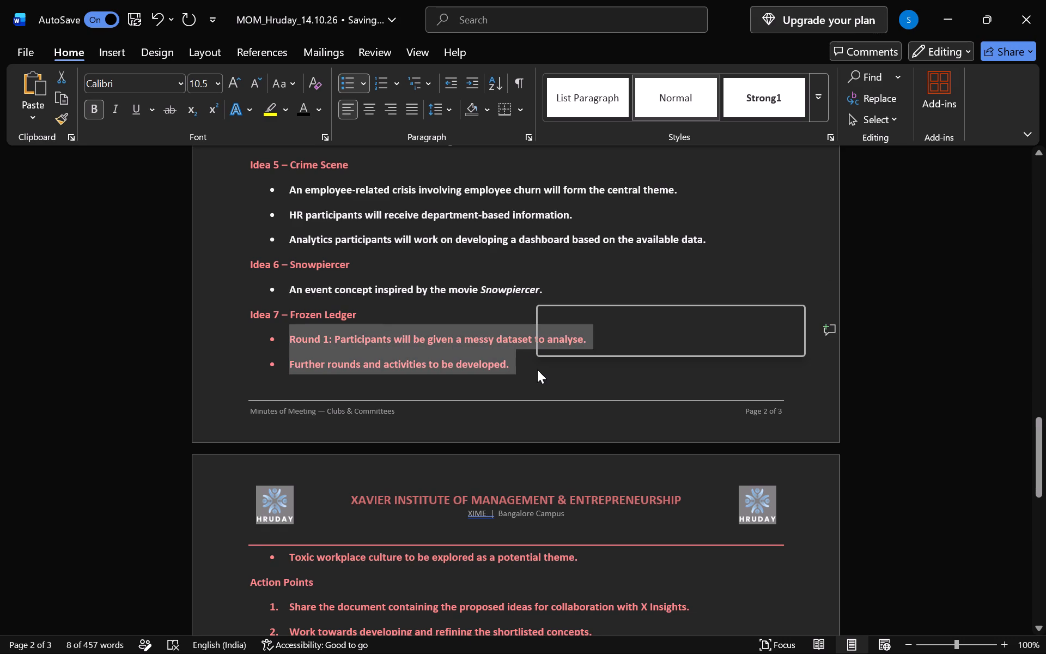
click(639, 343)
Apply the black font colour to the toxic workplace culture bullet on page 3 and to the three numbered Action Points.
scroll(604, 390, down, 1)
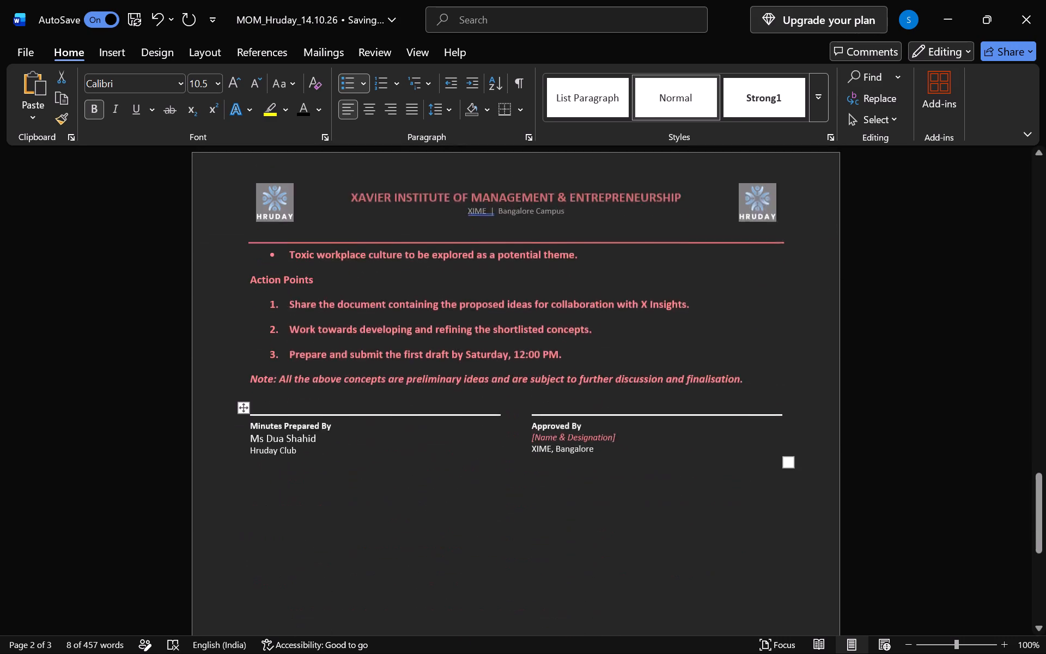
scroll(604, 390, down, 1)
drag(290, 220, 571, 250)
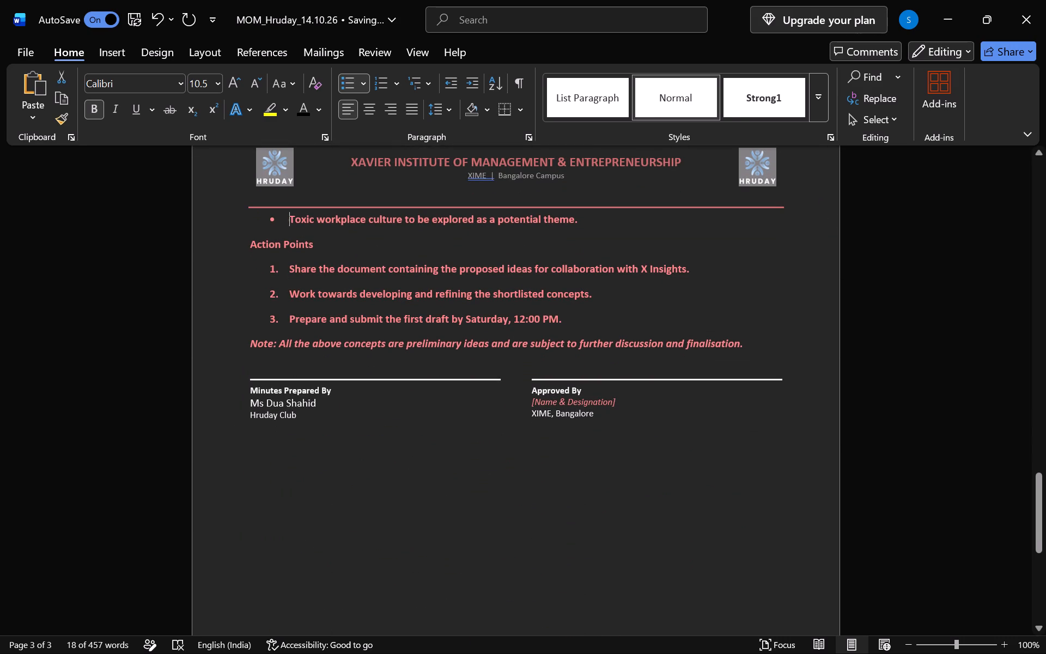
drag(571, 250, 607, 212)
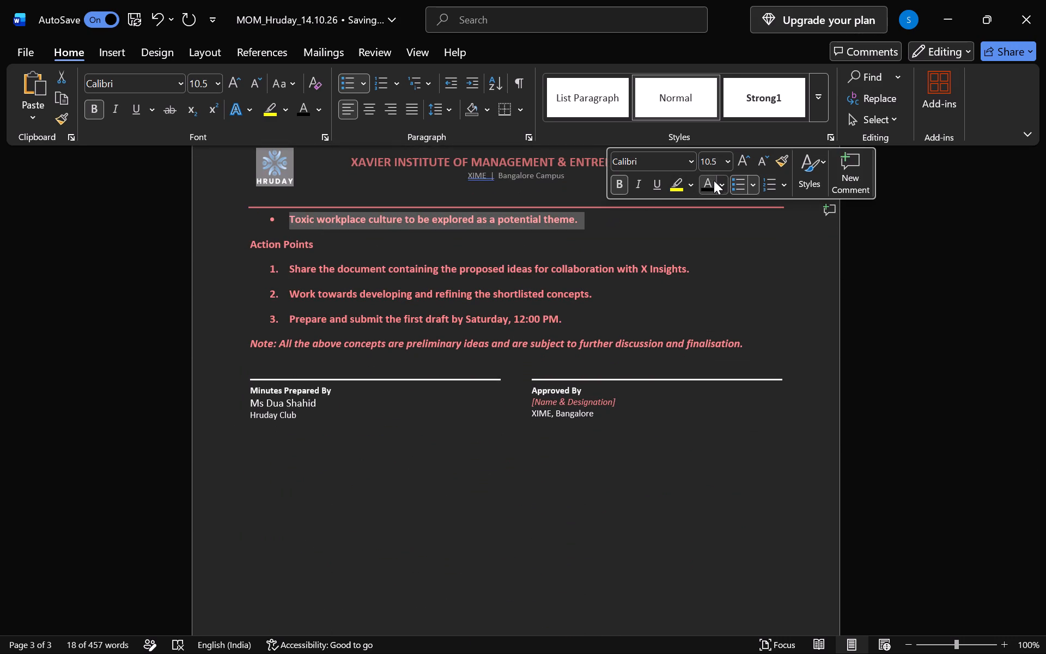
click(712, 180)
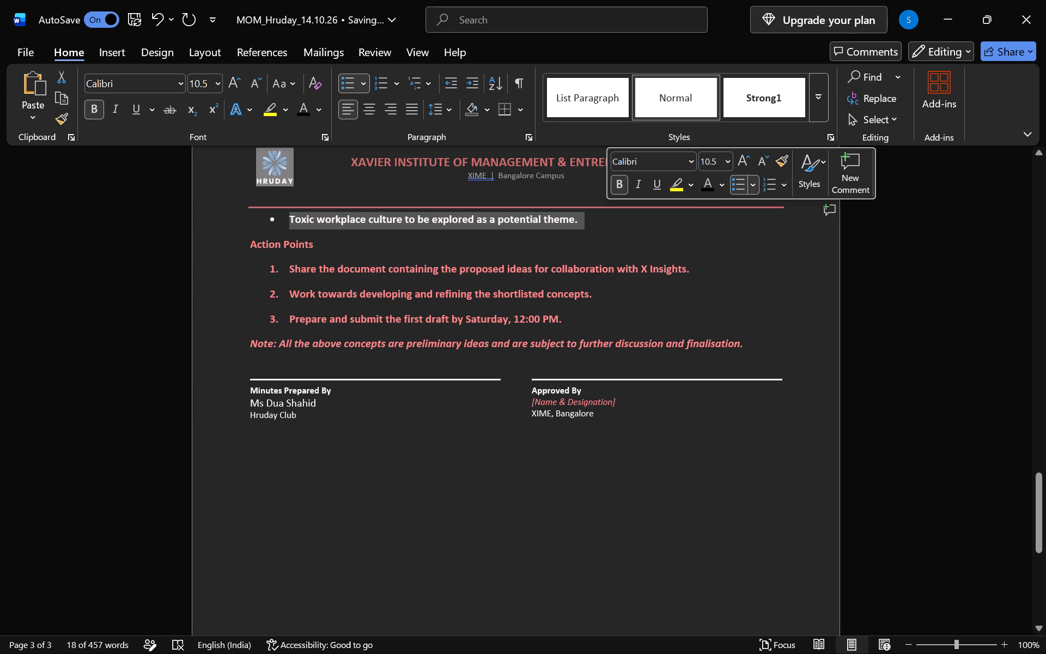
drag(290, 271, 574, 304)
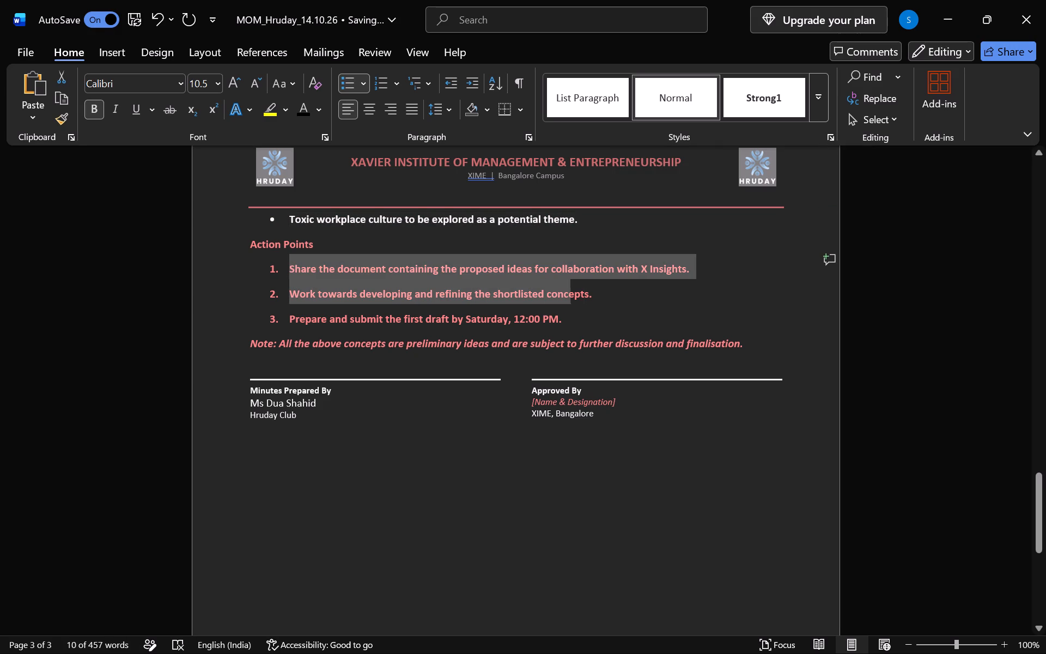
drag(574, 304, 595, 313)
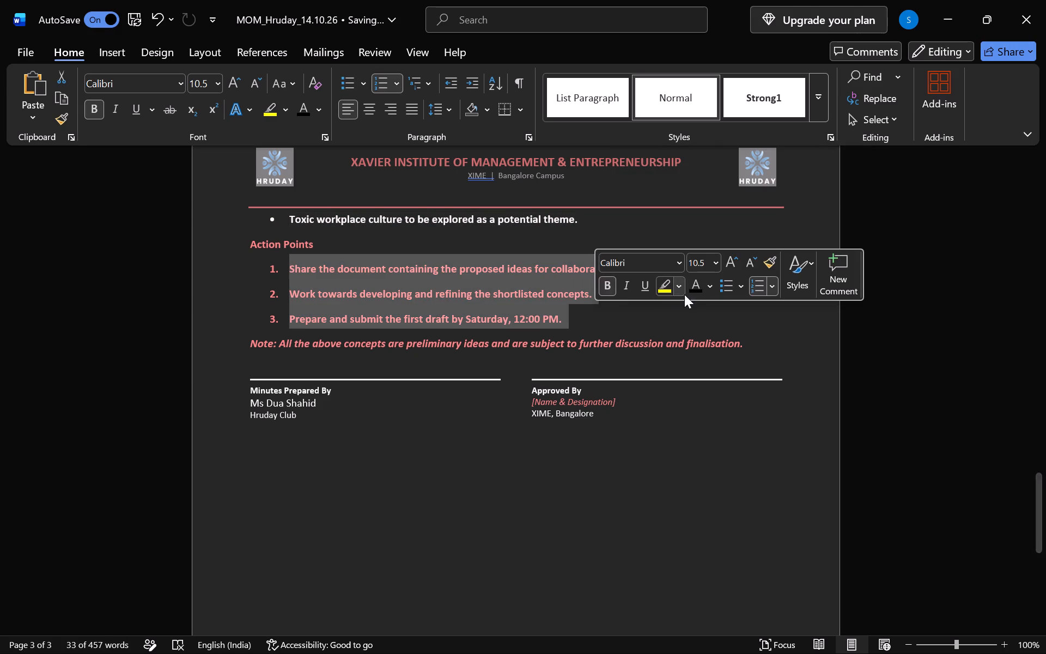
click(693, 293)
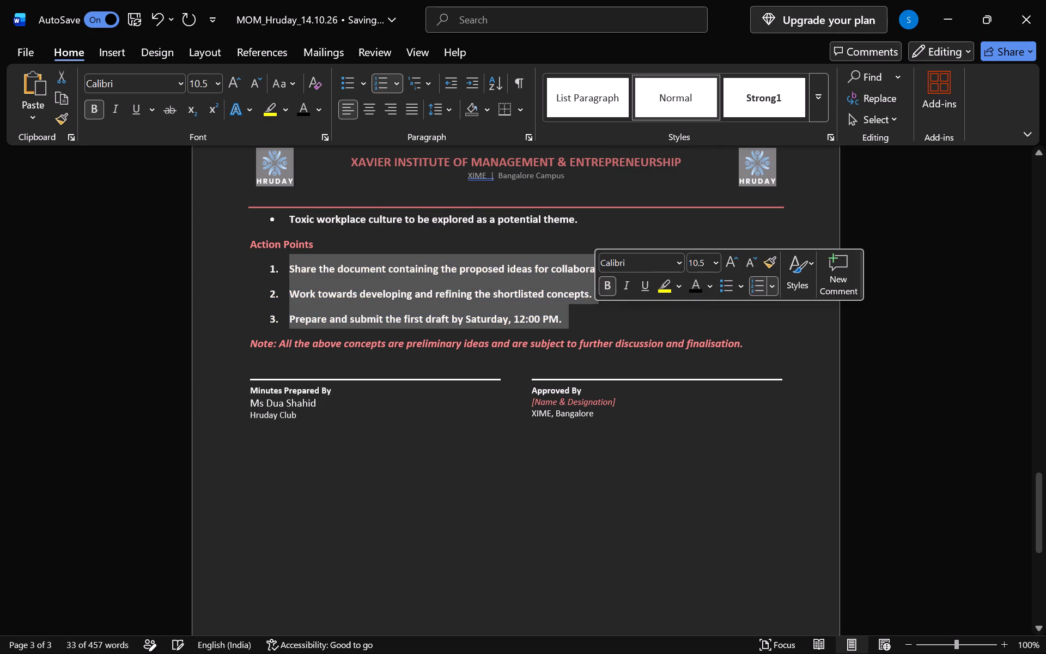
click(229, 287)
click(229, 287)
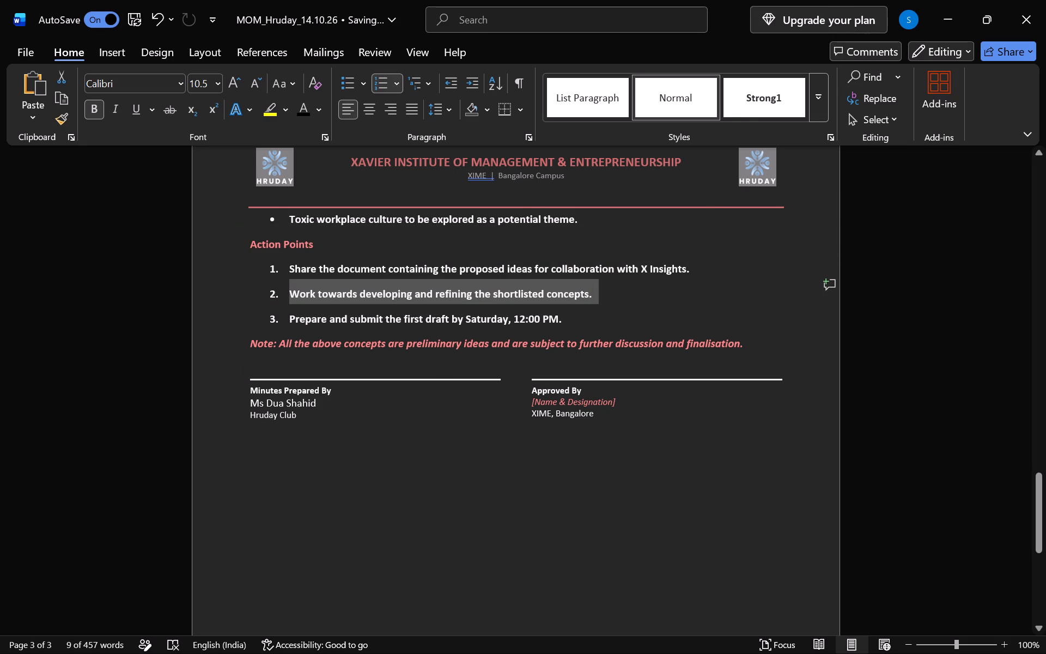
Review the recoloured text from the Action Points back up to the Notes & Updates section.
scroll(685, 445, up, 2)
scroll(685, 445, down, 1)
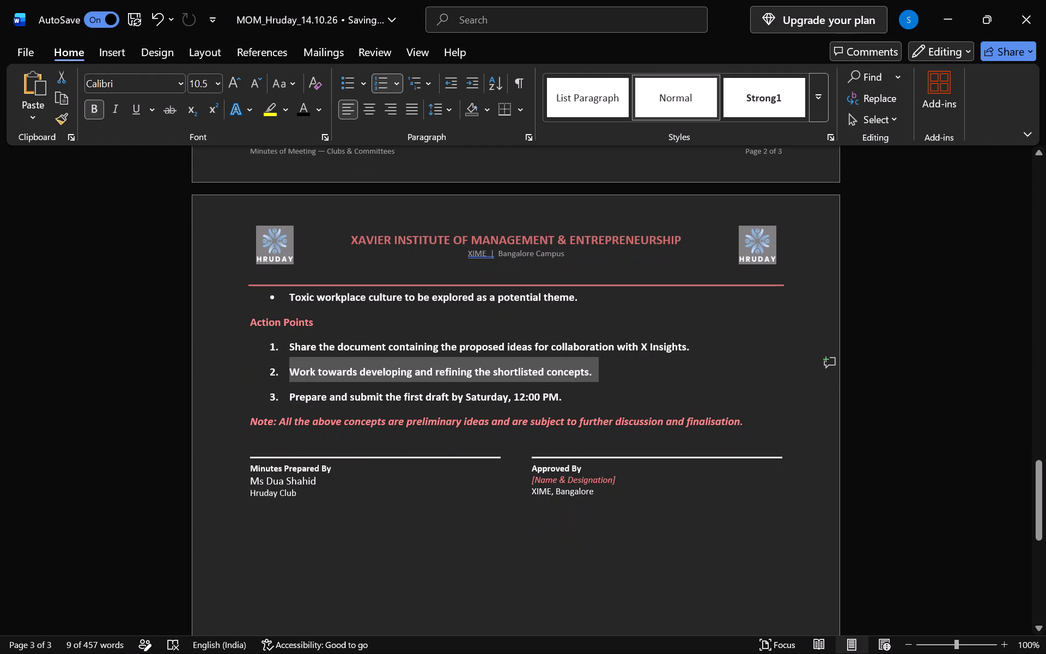
scroll(685, 445, down, 1)
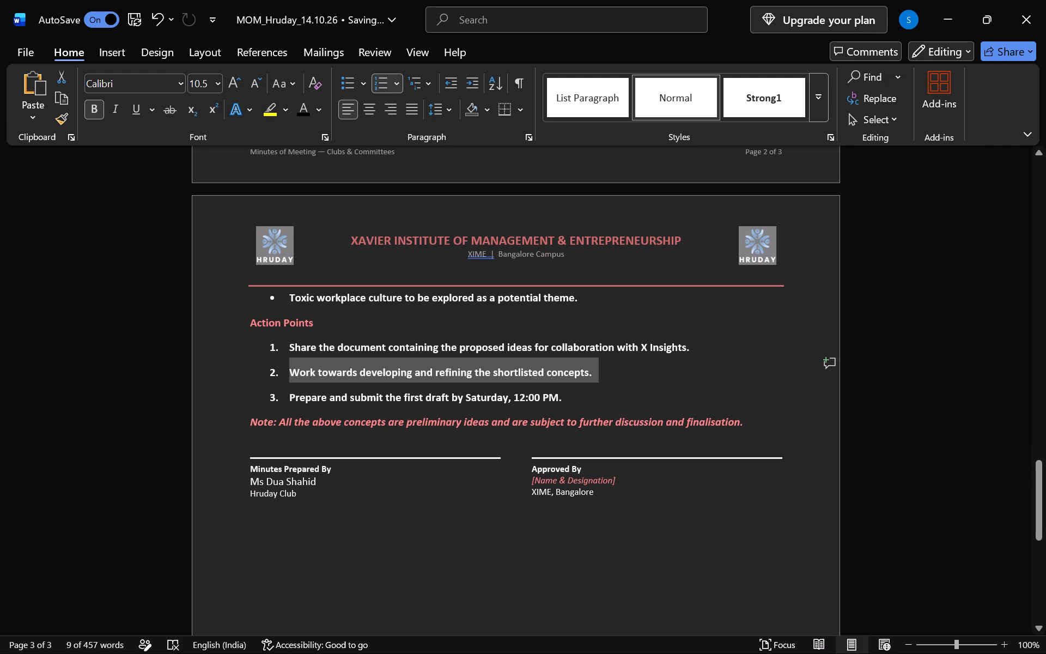
scroll(685, 445, down, 1)
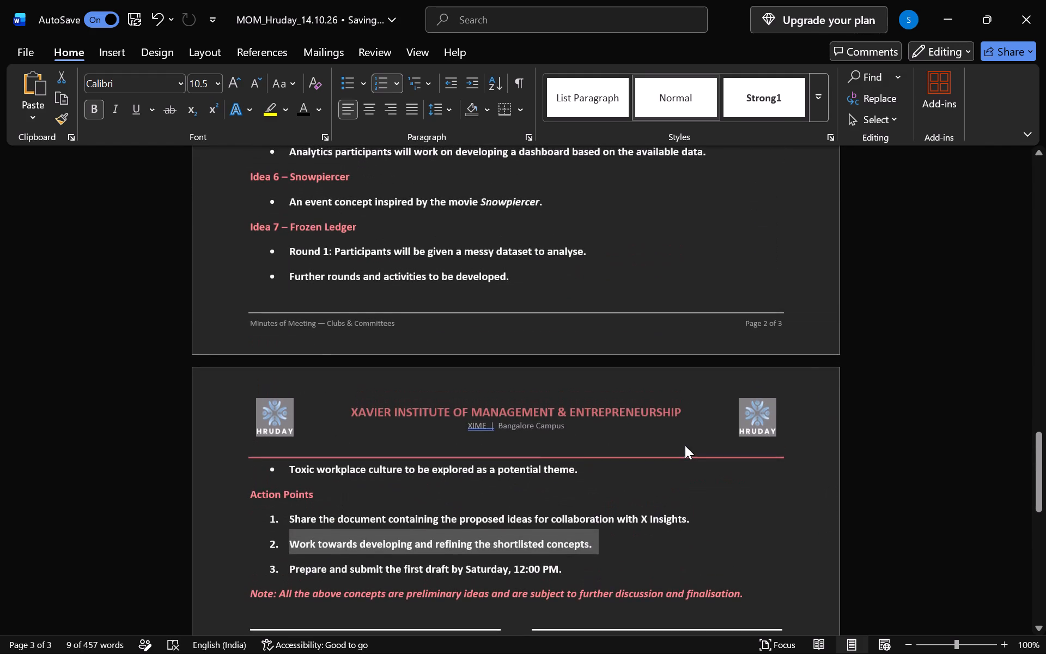
scroll(685, 445, up, 2)
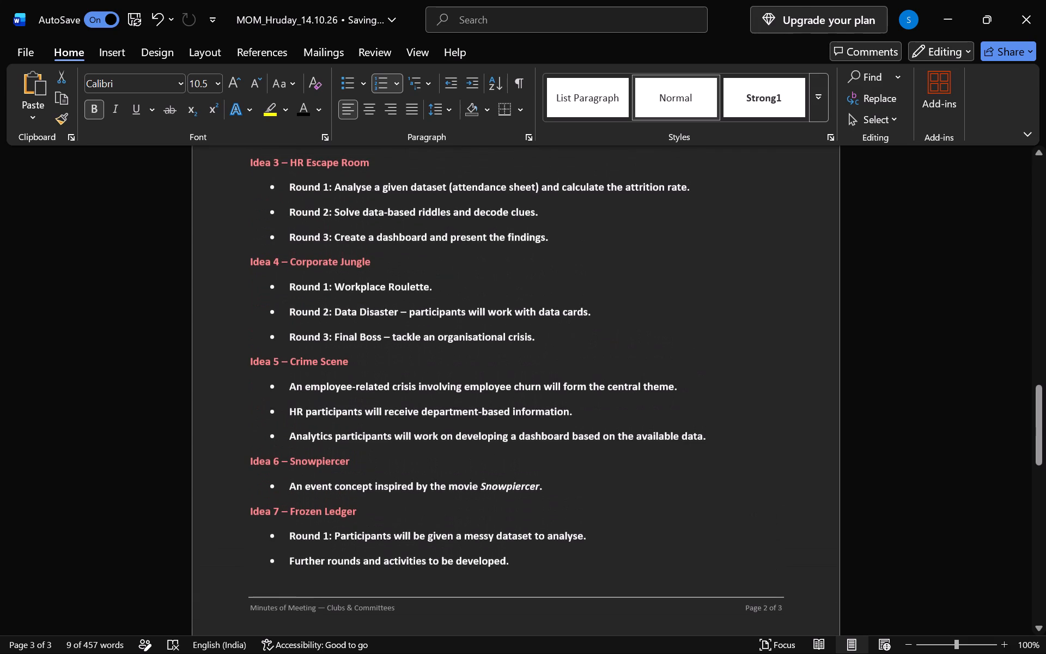
scroll(685, 445, up, 3)
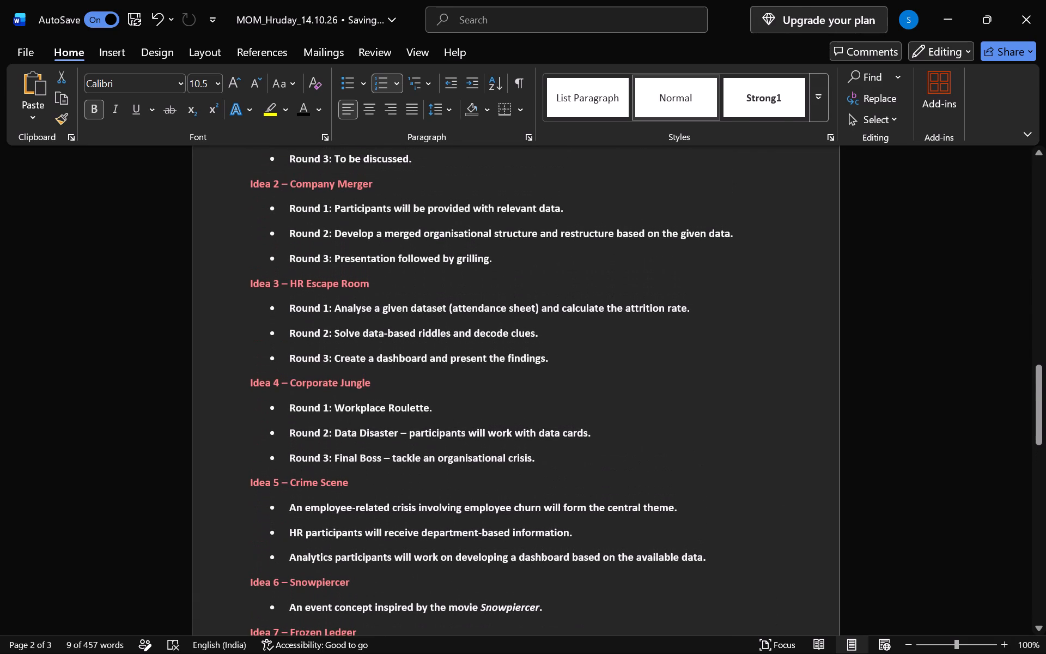
scroll(685, 445, up, 2)
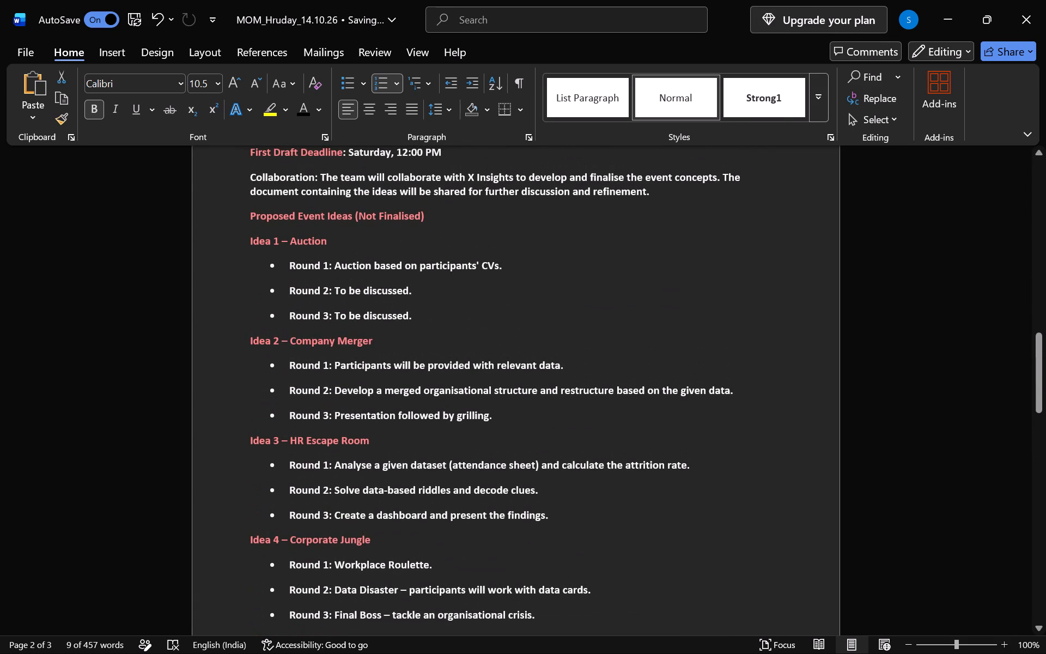
scroll(685, 445, up, 1)
Insert a blank line between the Collaboration paragraph and the Proposed Event Ideas (Not Finalised) heading.
click(677, 395)
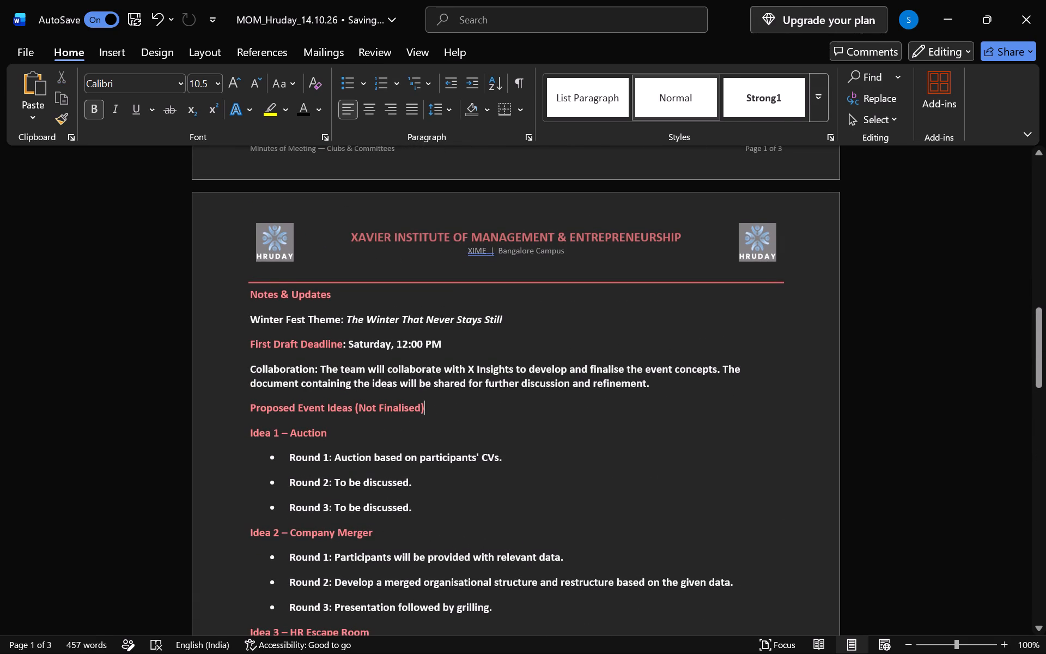
click(656, 387)
key(Return)
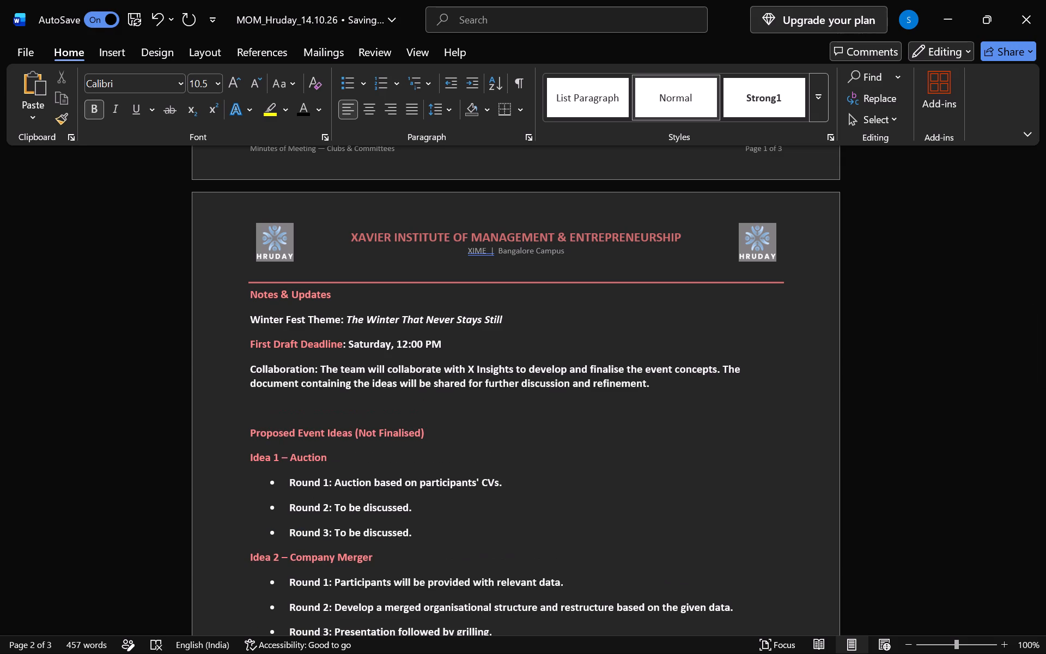
key(BackSpace)
key(Return)
Check the layout of the event ideas and Action Points down to the signature block on the last page.
scroll(656, 387, down, 1)
scroll(575, 329, down, 1)
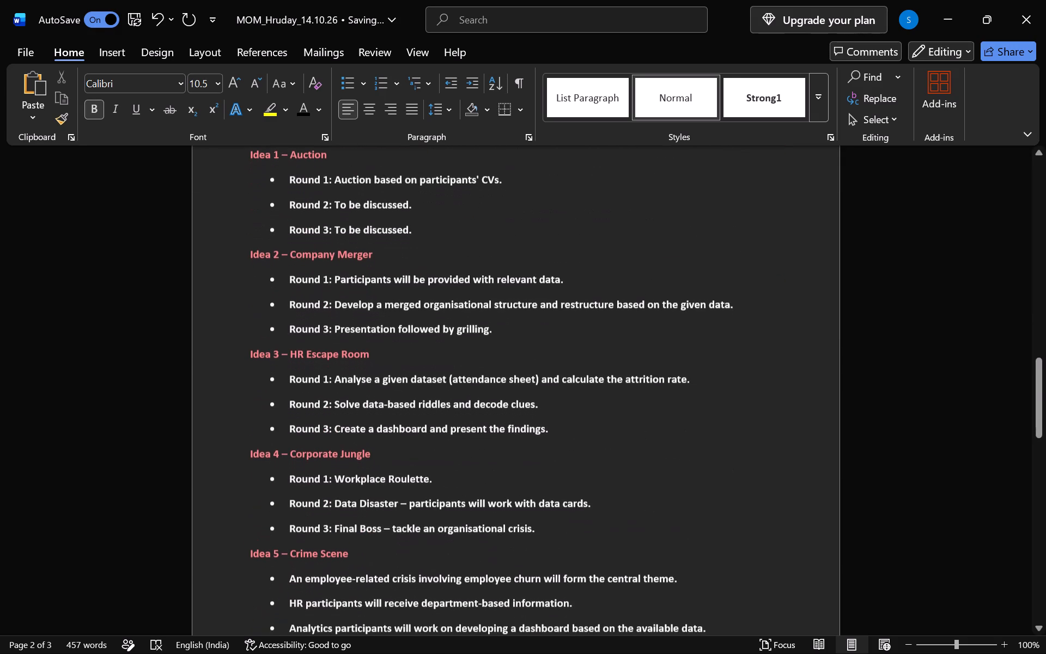
scroll(575, 329, down, 4)
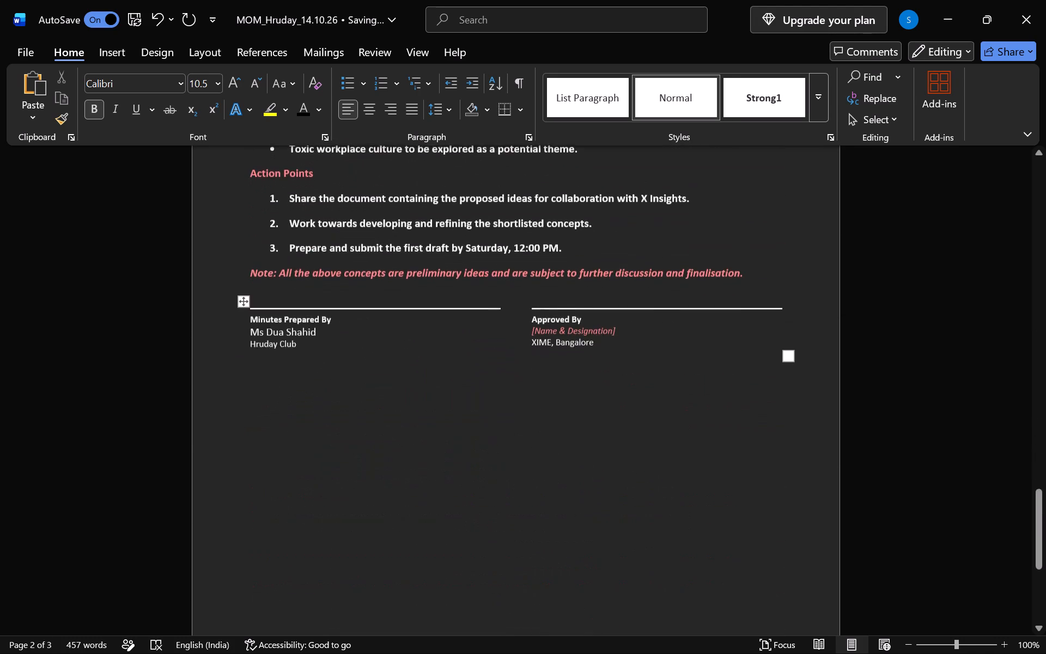
Change the end of the meeting time in the details table on page 1 so the entry reads 5:00 - 7:00 Hrs.
scroll(575, 329, down, 1)
scroll(575, 329, up, 1)
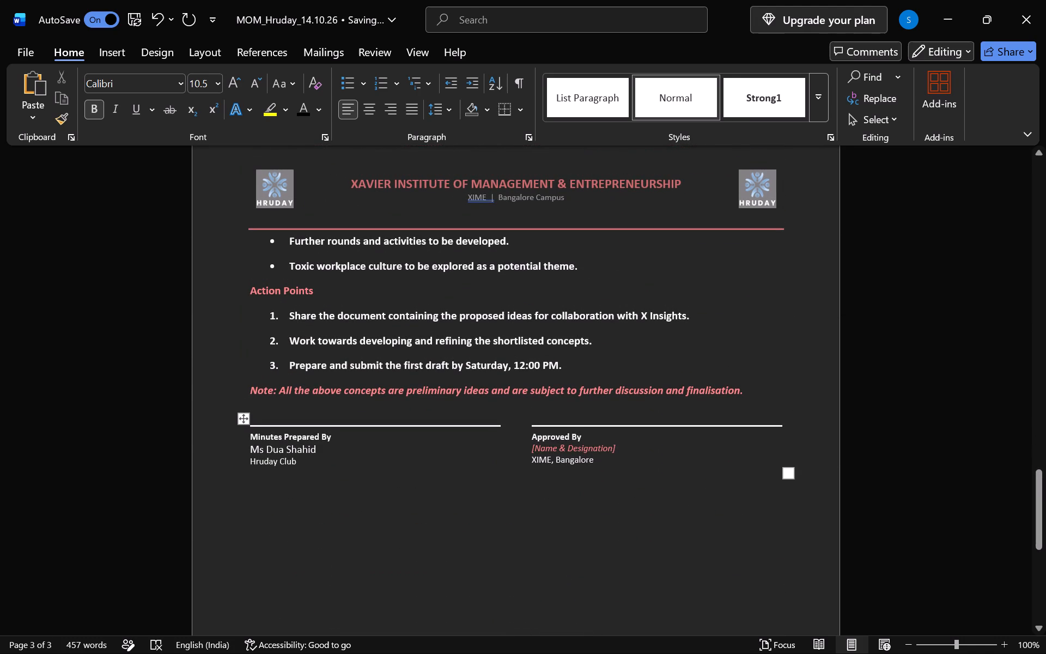
scroll(714, 439, up, 2)
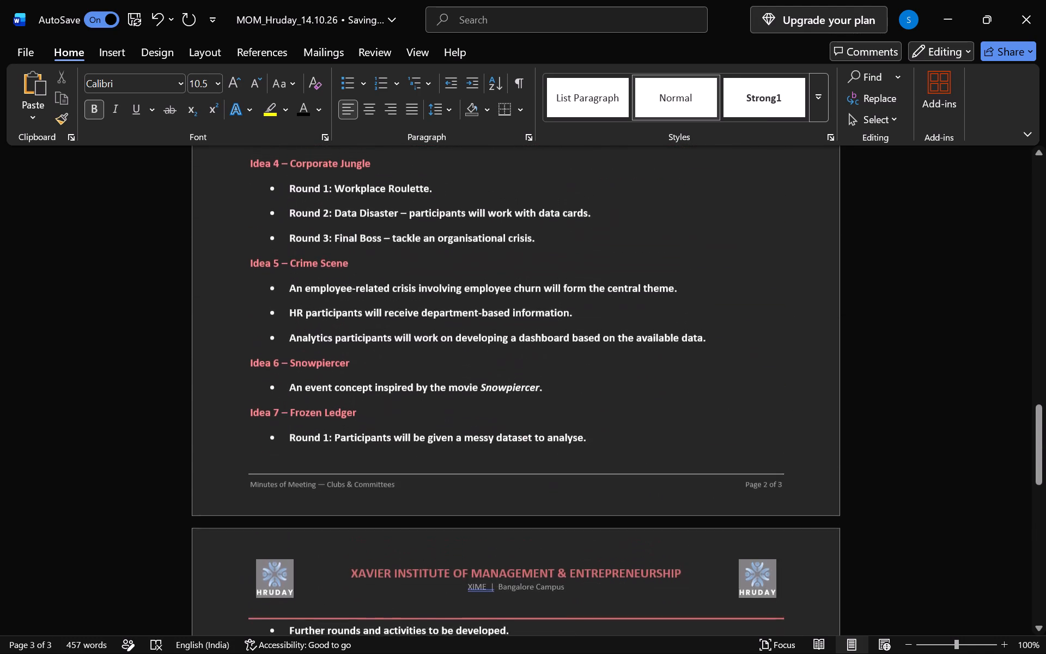
scroll(714, 439, up, 4)
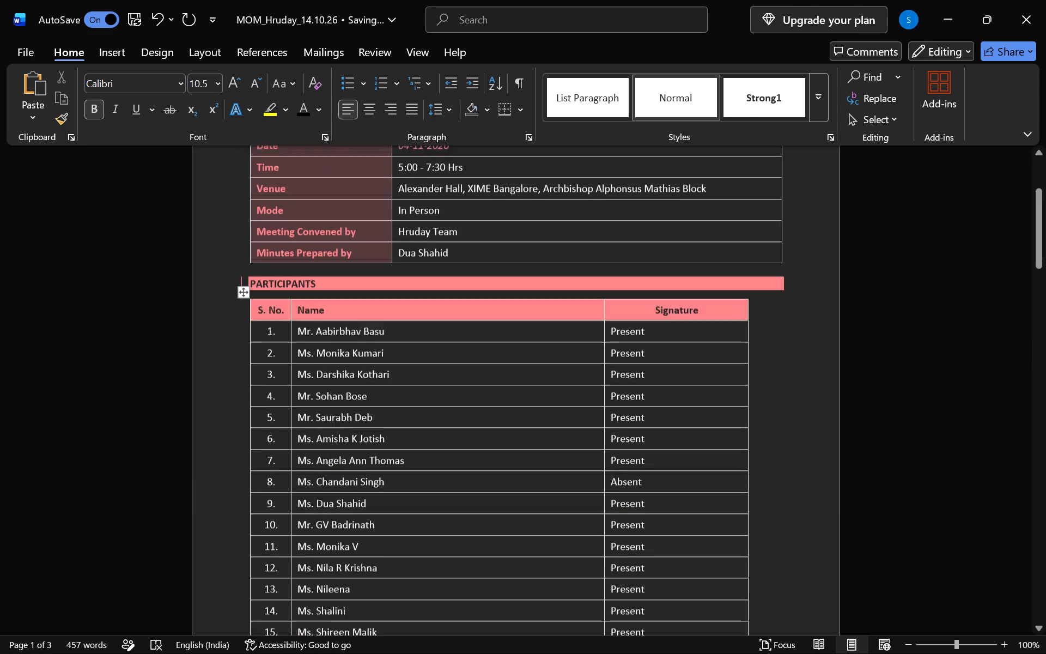
scroll(714, 439, up, 1)
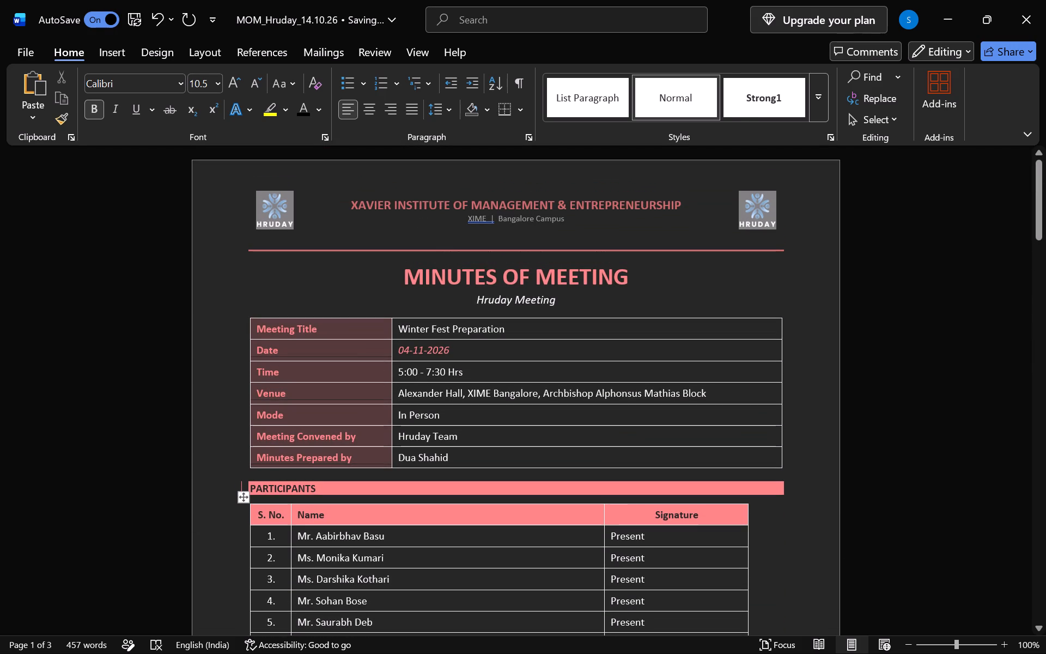
click(442, 372)
key(BackSpace)
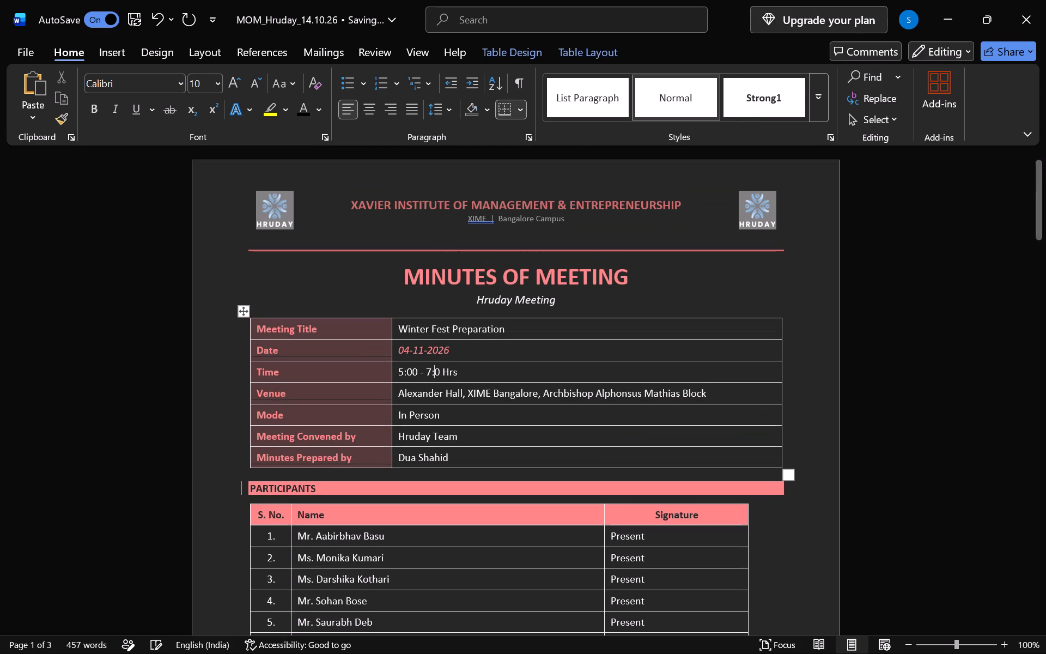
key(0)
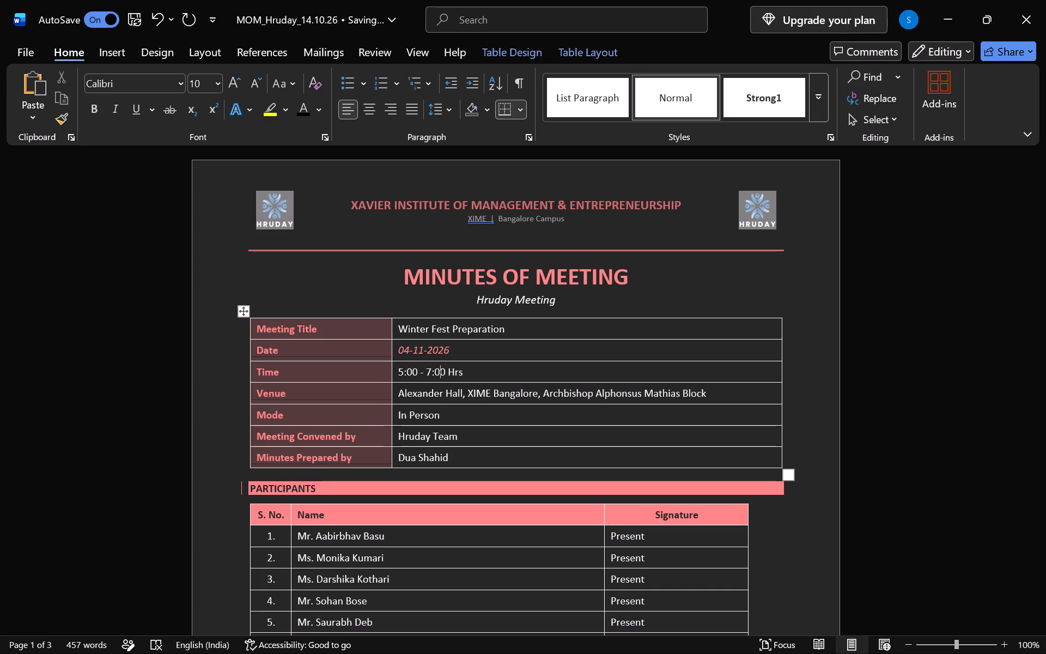
Check the names and attendance entries in the Participants table.
scroll(442, 372, down, 3)
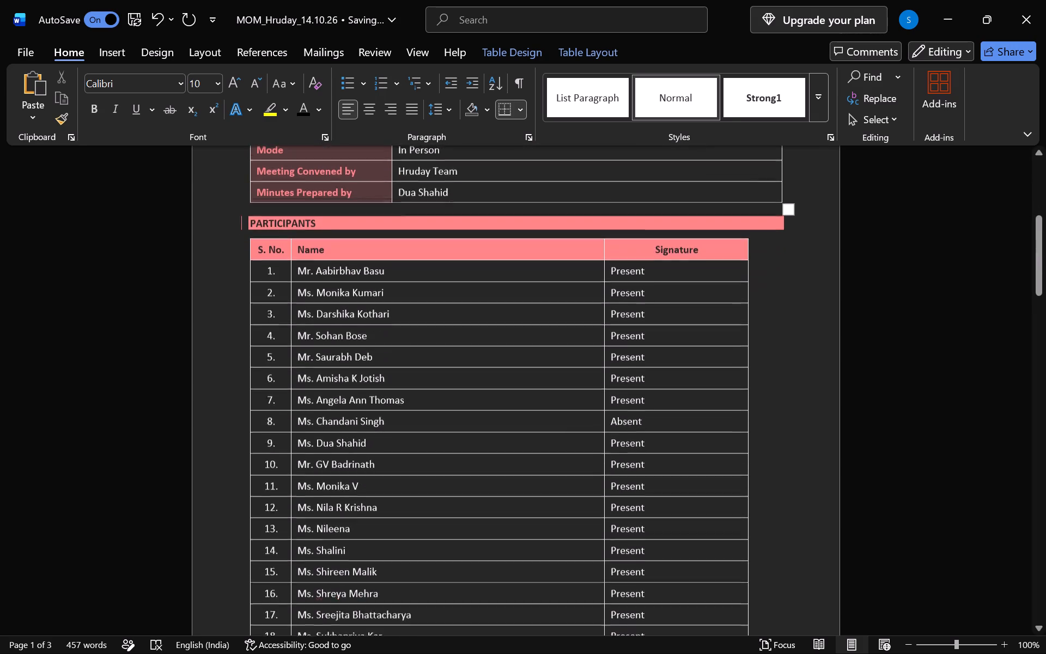
scroll(442, 372, down, 1)
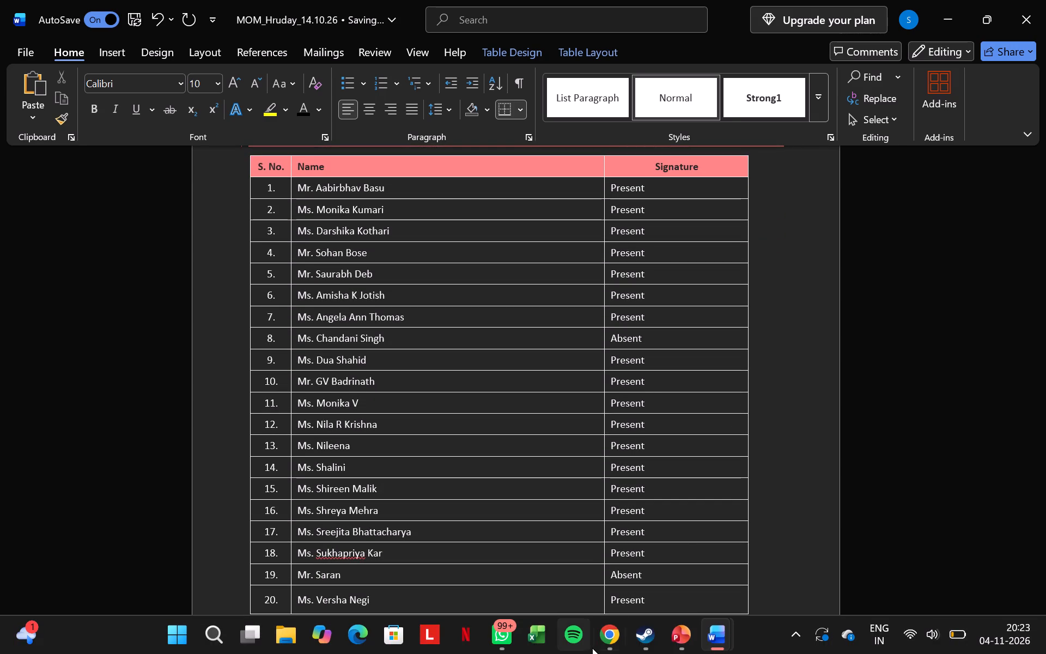
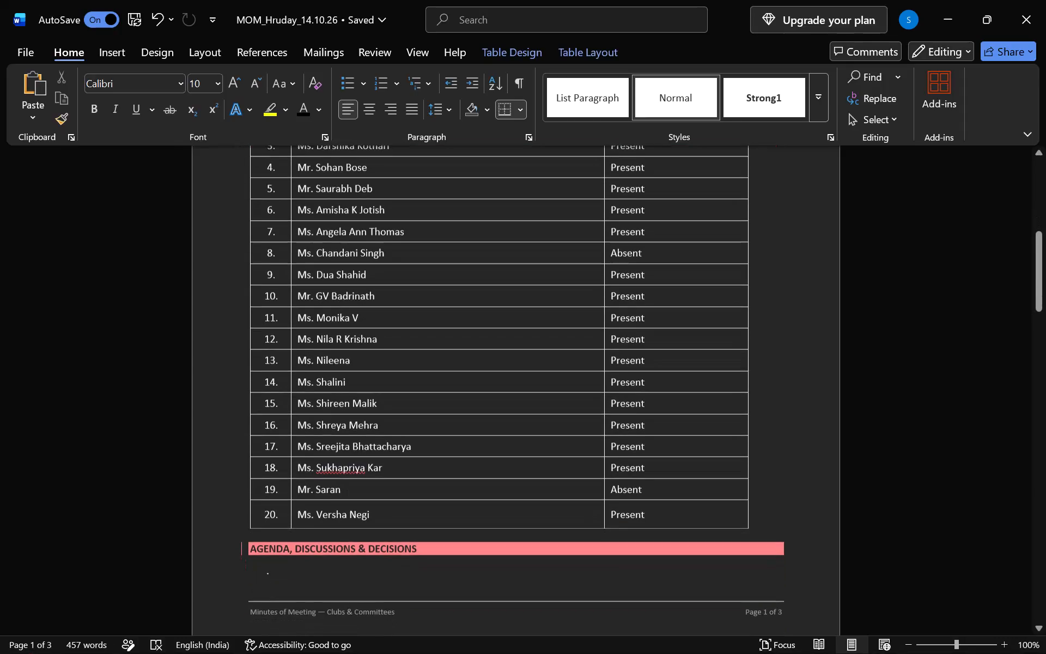
Change the attendance entry of participant 1 in the Participants table to Absent.
scroll(502, 391, down, 1)
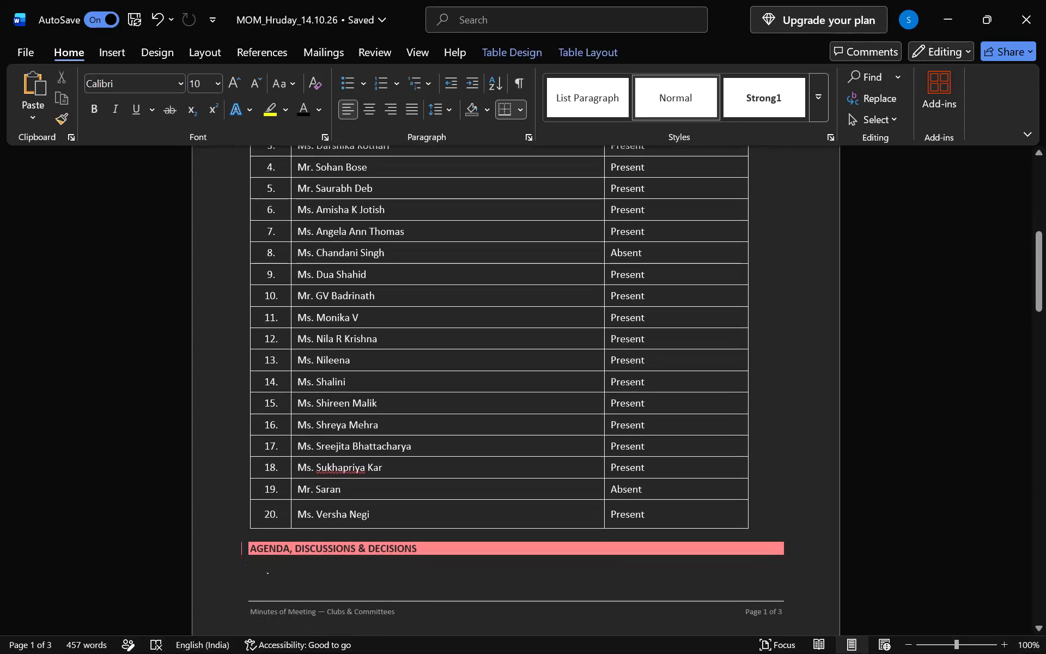
scroll(502, 391, up, 1)
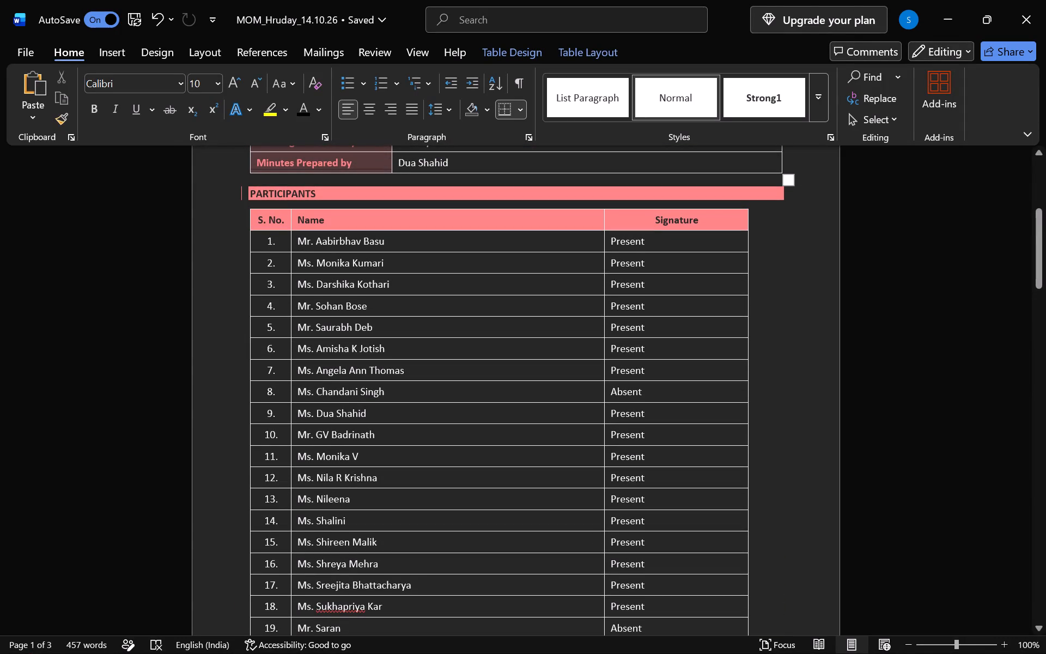
click(652, 240)
key(BackSpace)
key(BackSpace)
key(BackSpace)
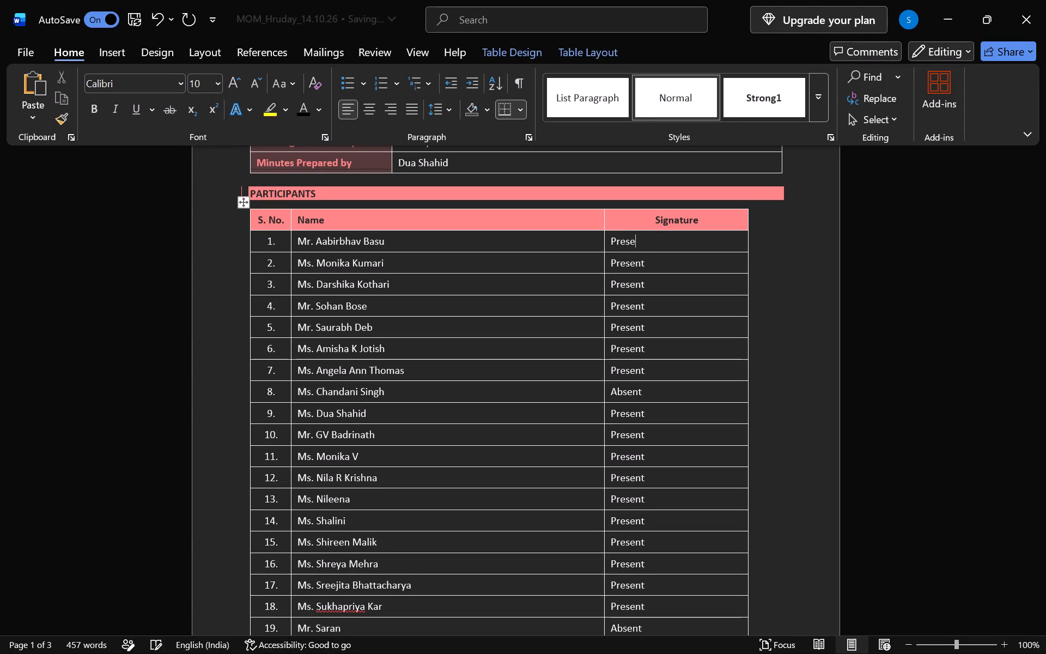
key(BackSpace)
key(BackSpace)
key(BackSpace)
key(BackSpace)
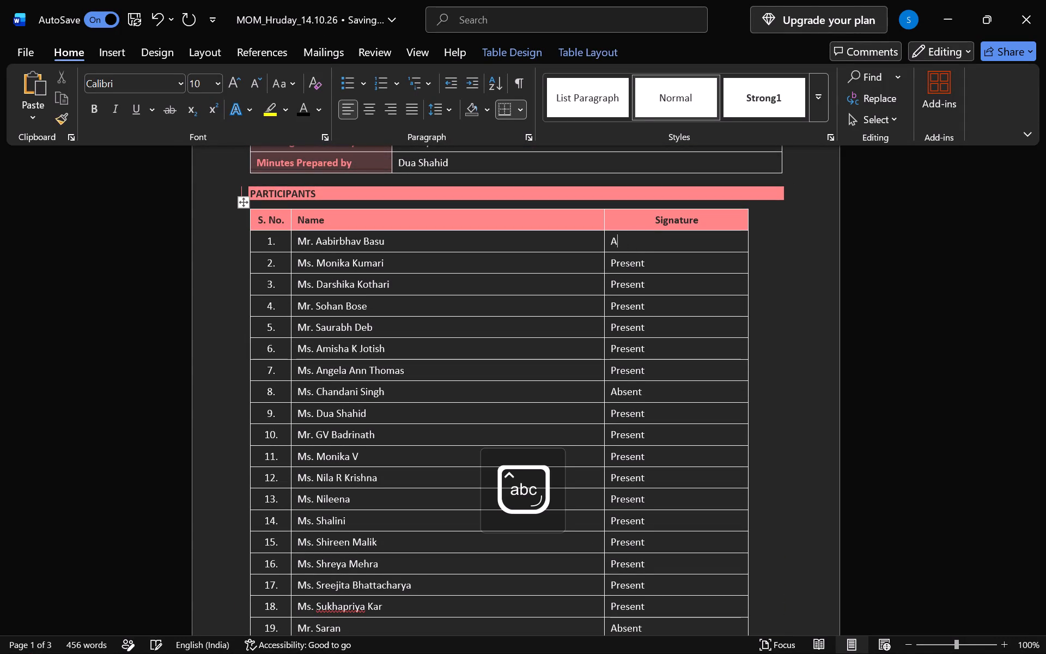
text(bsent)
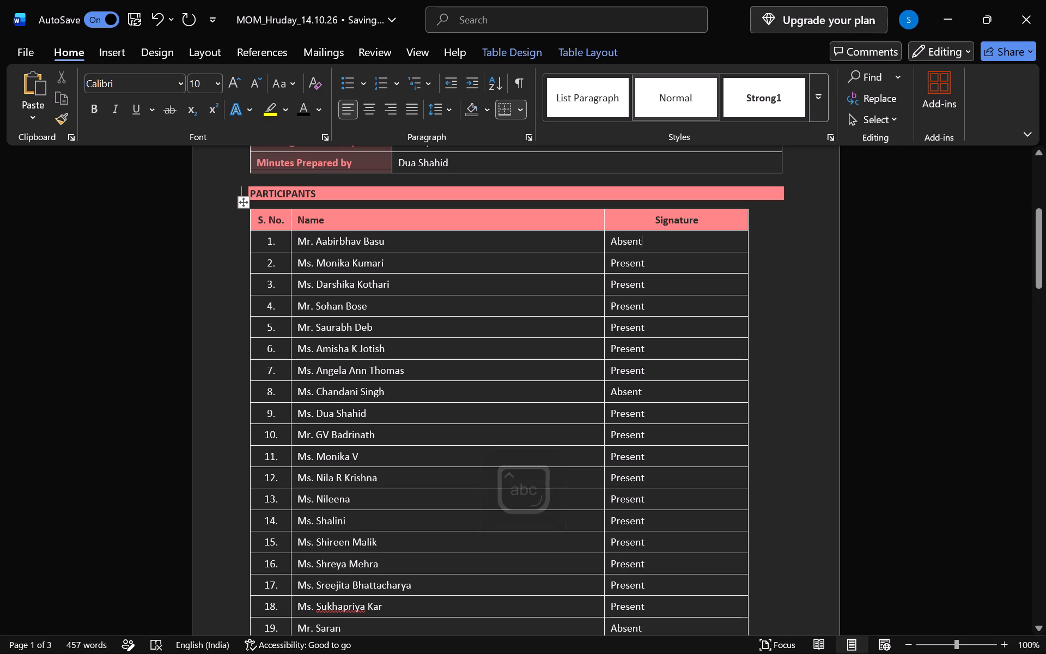
Change the attendance entry of participant 3 in the Participants table to Absent.
click(655, 289)
key(BackSpace)
key(BackSpace)
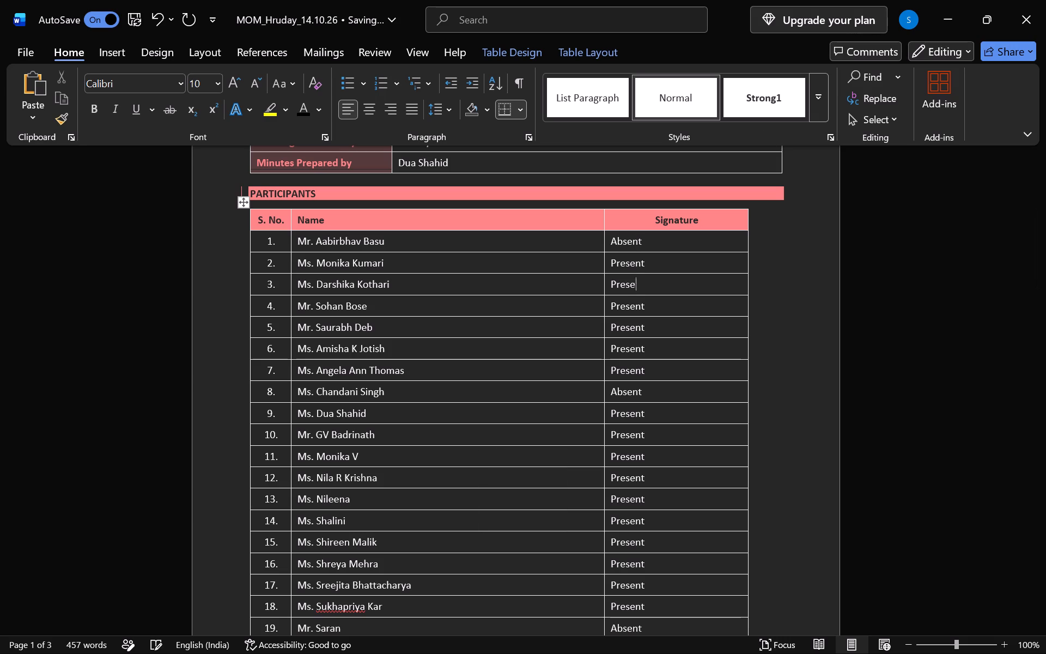
key(BackSpace)
key(BackSpace)
key(BackSpace)
key(BackSpace)
key(BackSpace)
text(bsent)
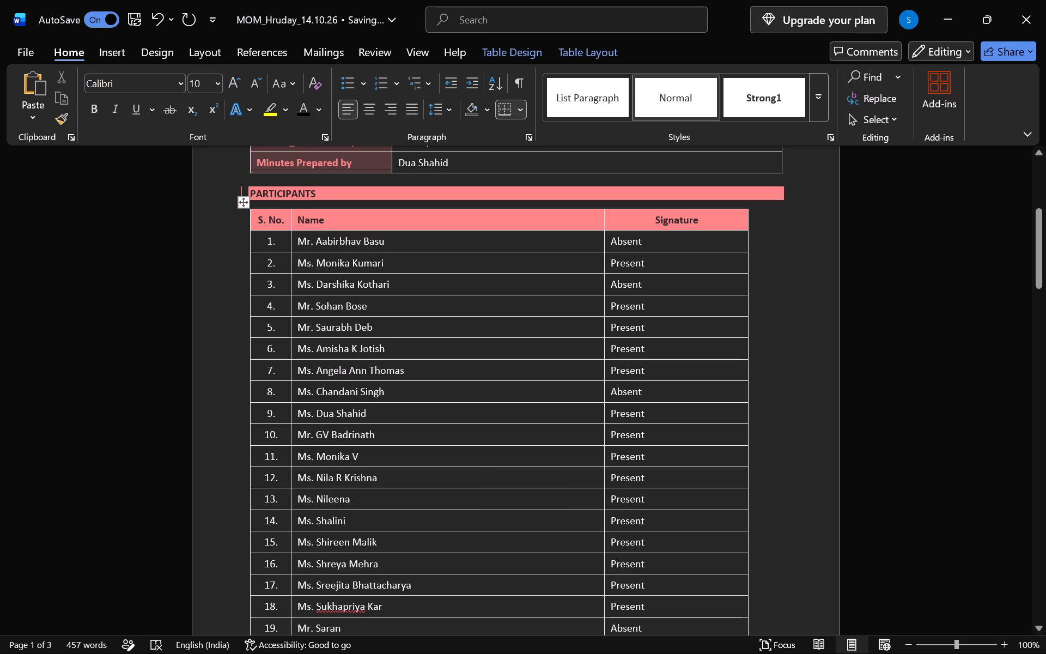
Change the attendance entry of participant 5 in the Participants table to Absent.
click(654, 329)
key(BackSpace)
key(BackSpace)
key(BackSpace)
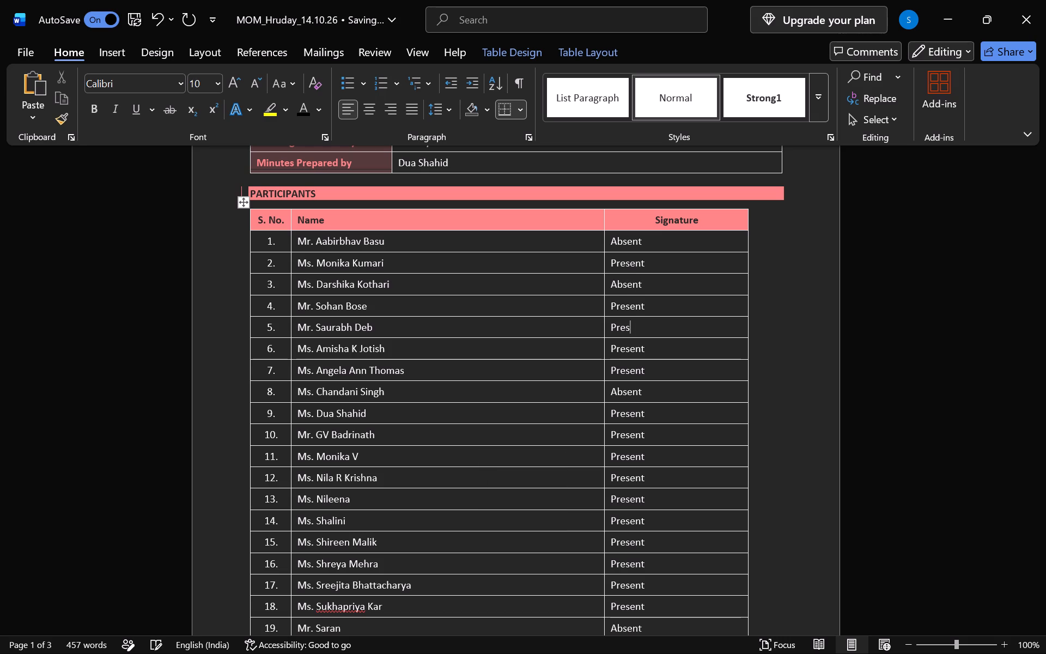
key(BackSpace)
key(BackSpace)
key(BackSpace)
key(BackSpace)
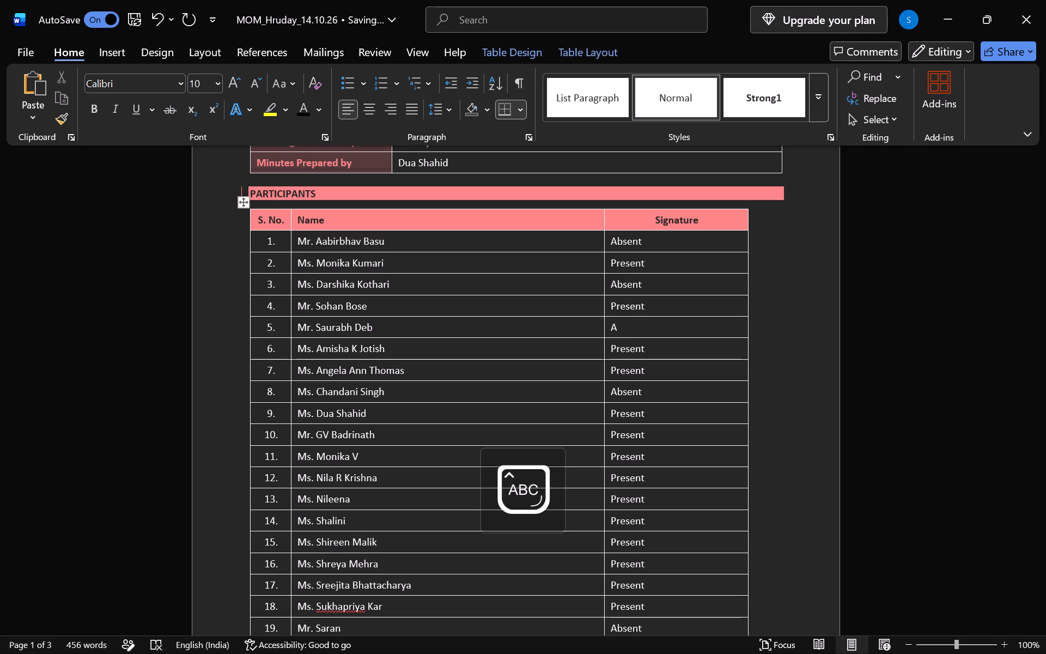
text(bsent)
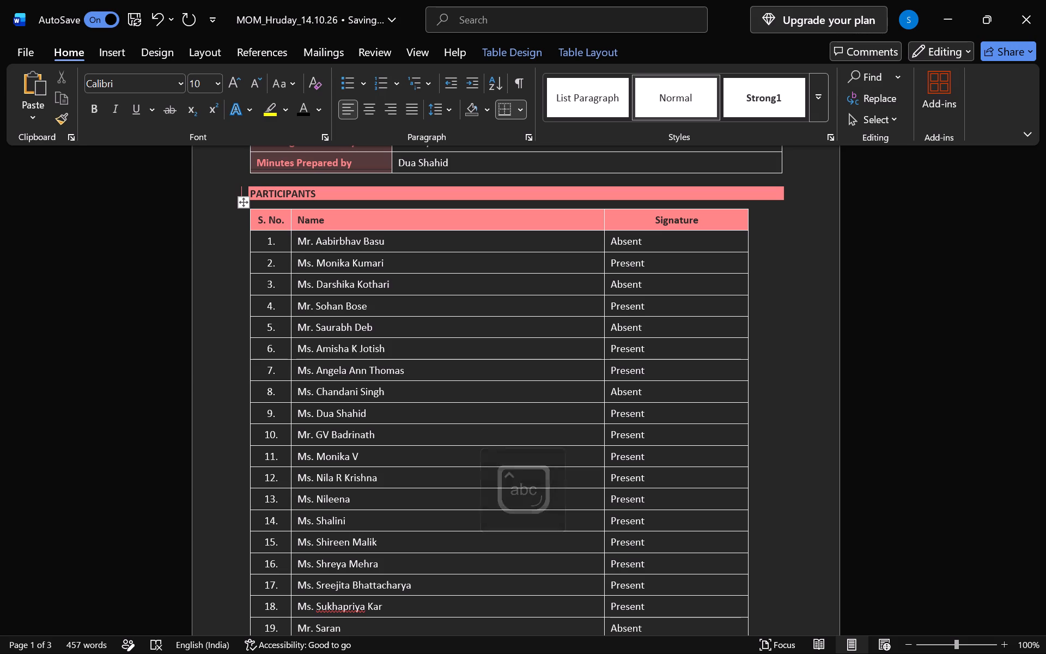
Change the attendance entry of participant 6 in the Participants table to Absent.
click(662, 349)
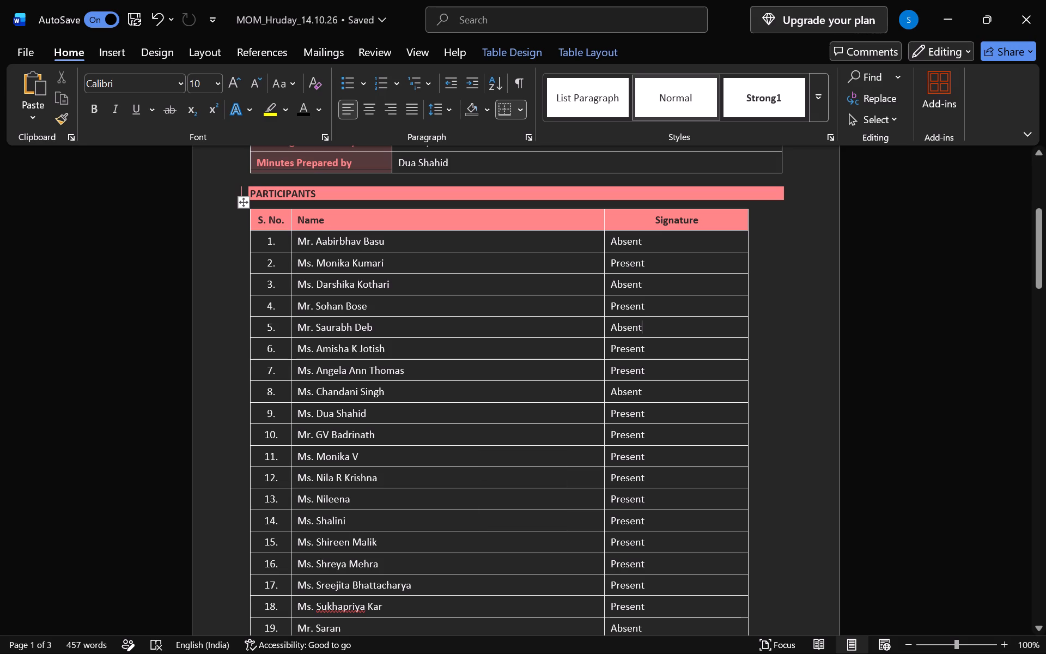
key(BackSpace)
key(BackSpace)
key(BackSpace)
key(BackSpace)
key(BackSpace)
key(BackSpace)
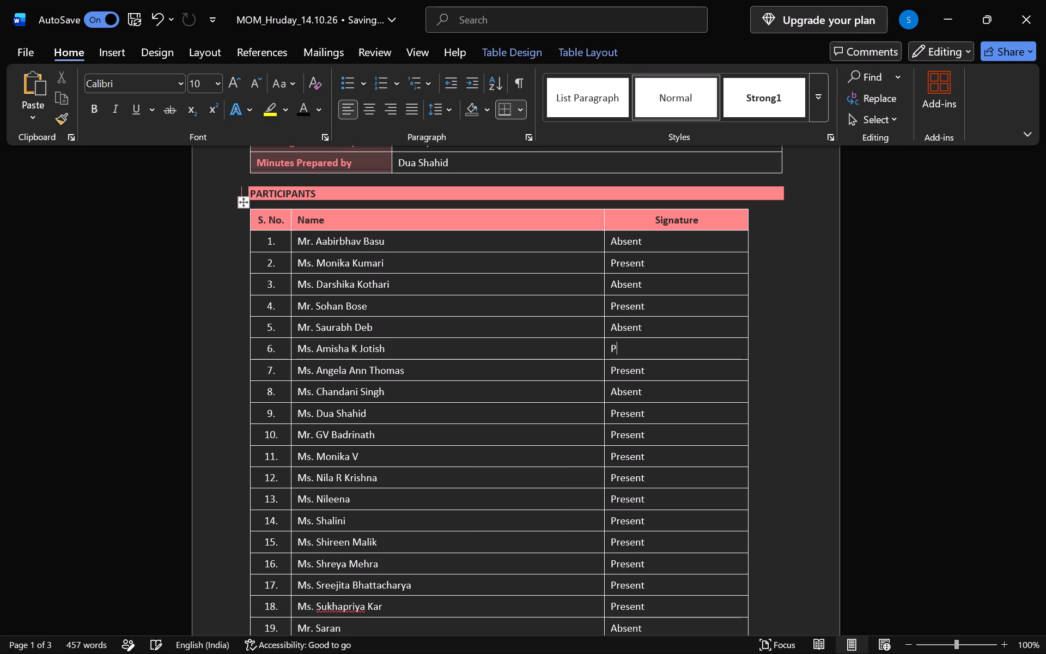
key(BackSpace)
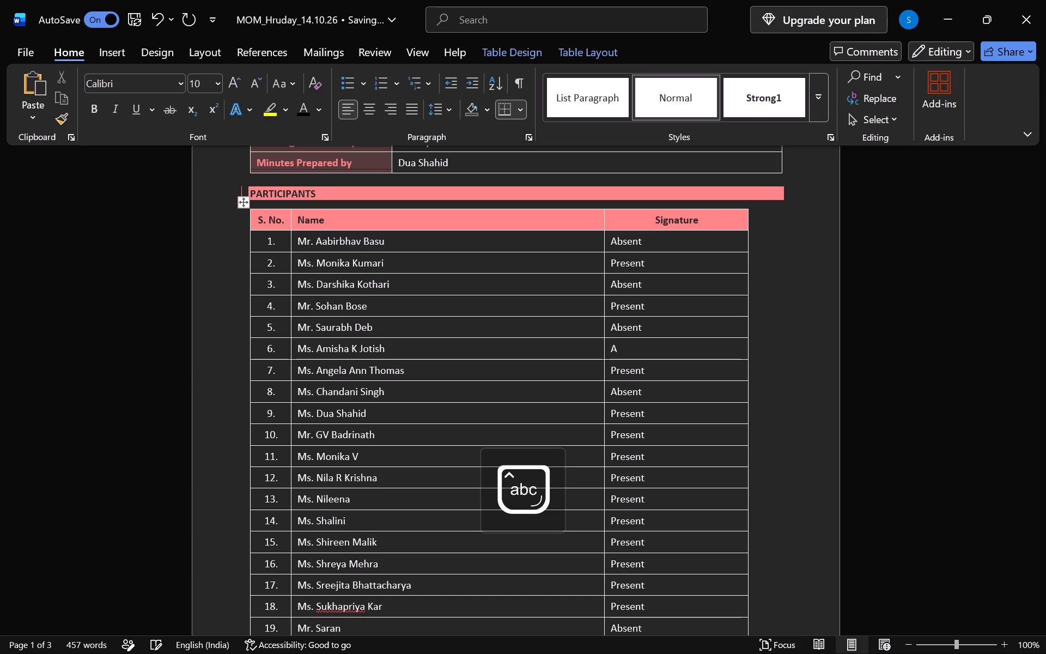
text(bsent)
Change the attendance entry of participant 7 in the Participants table to Absent.
click(663, 371)
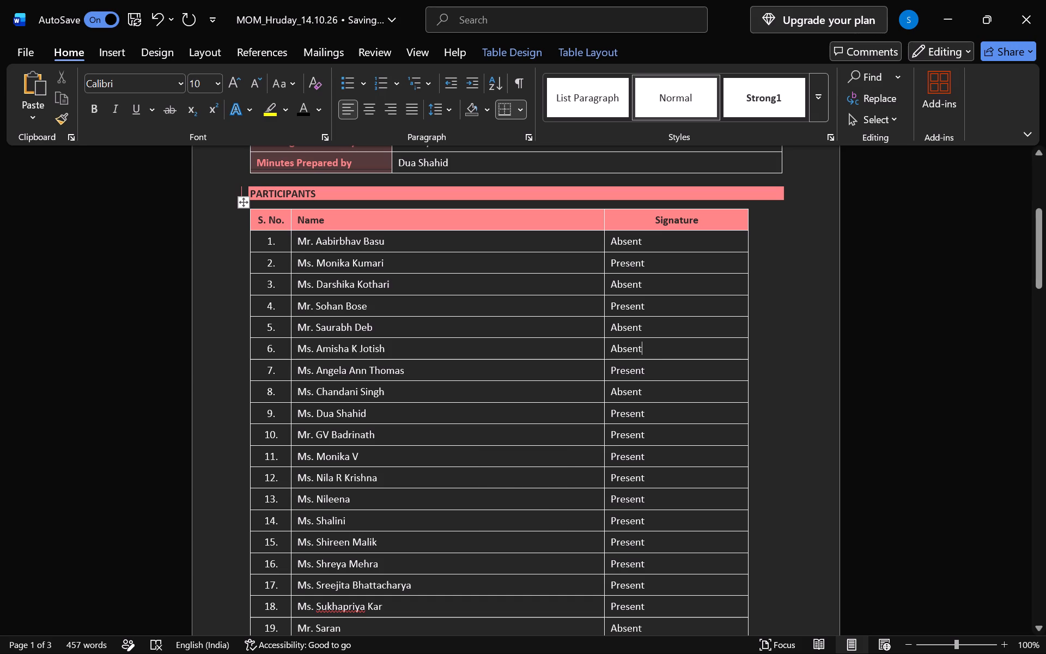
key(BackSpace)
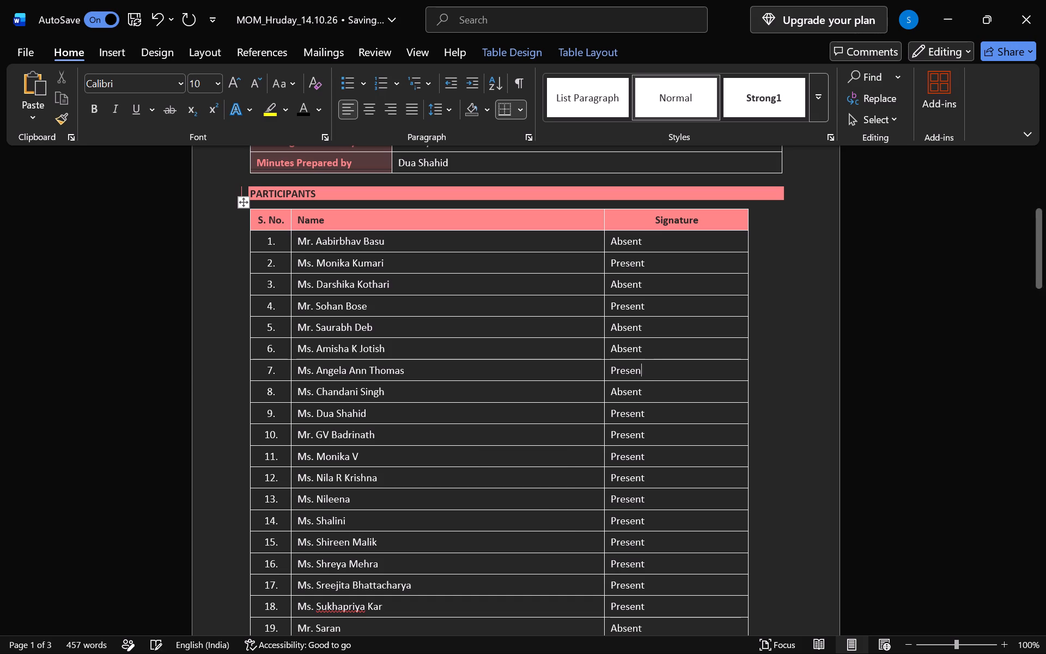
key(BackSpace)
key(BackSpace)
key(BackSpace)
key(BackSpace)
key(BackSpace)
key(BackSpace)
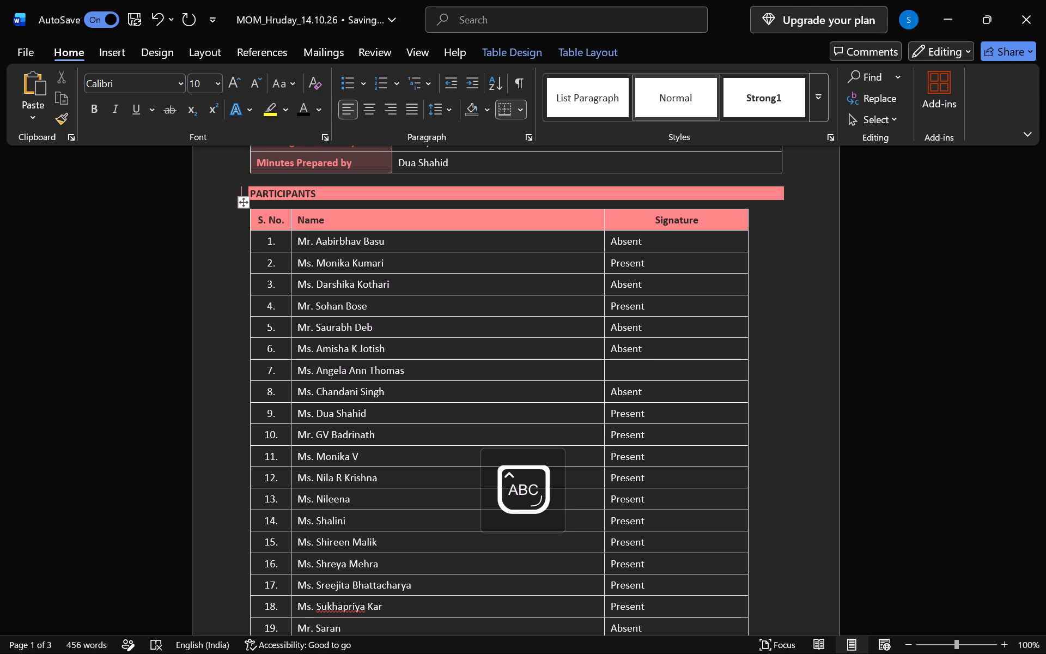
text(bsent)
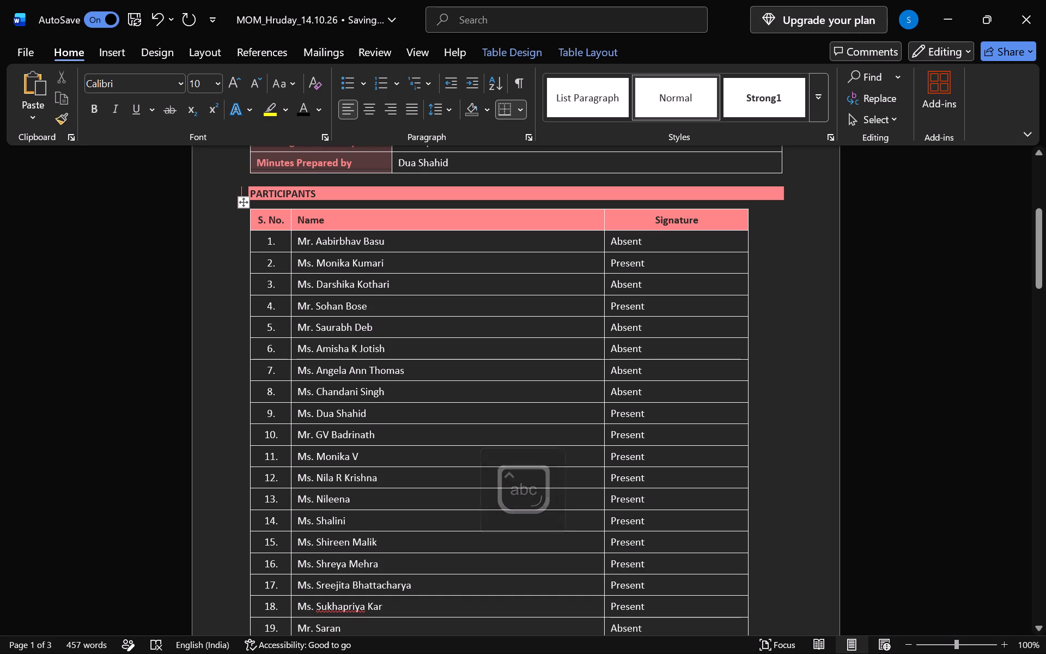
Open the attendance entry of participant 11 in the Participants table for editing.
scroll(674, 382, down, 1)
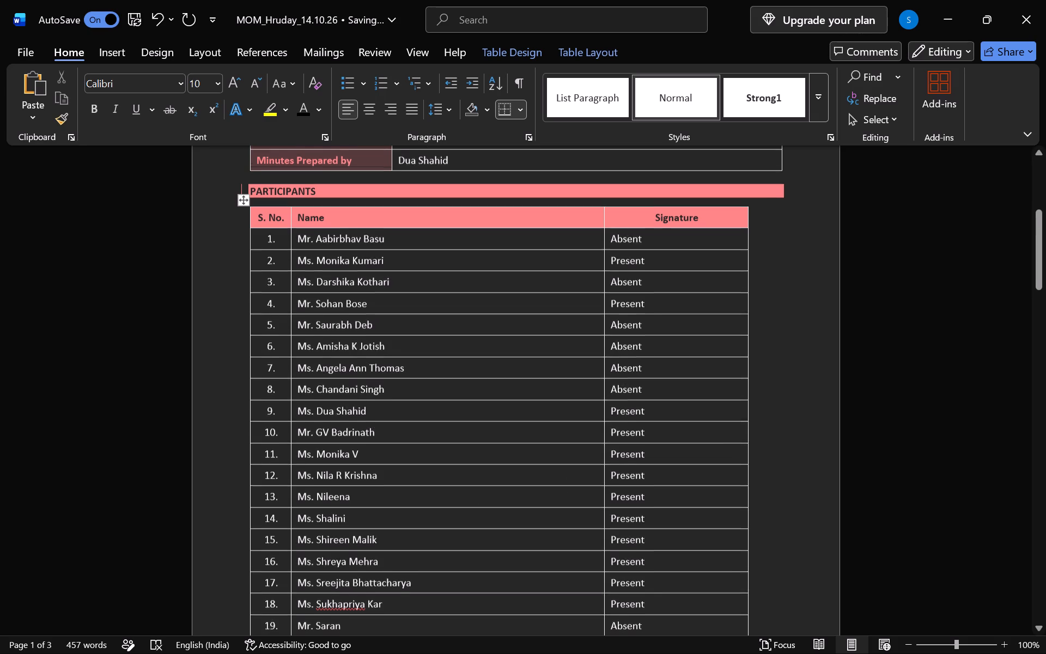
scroll(674, 382, down, 2)
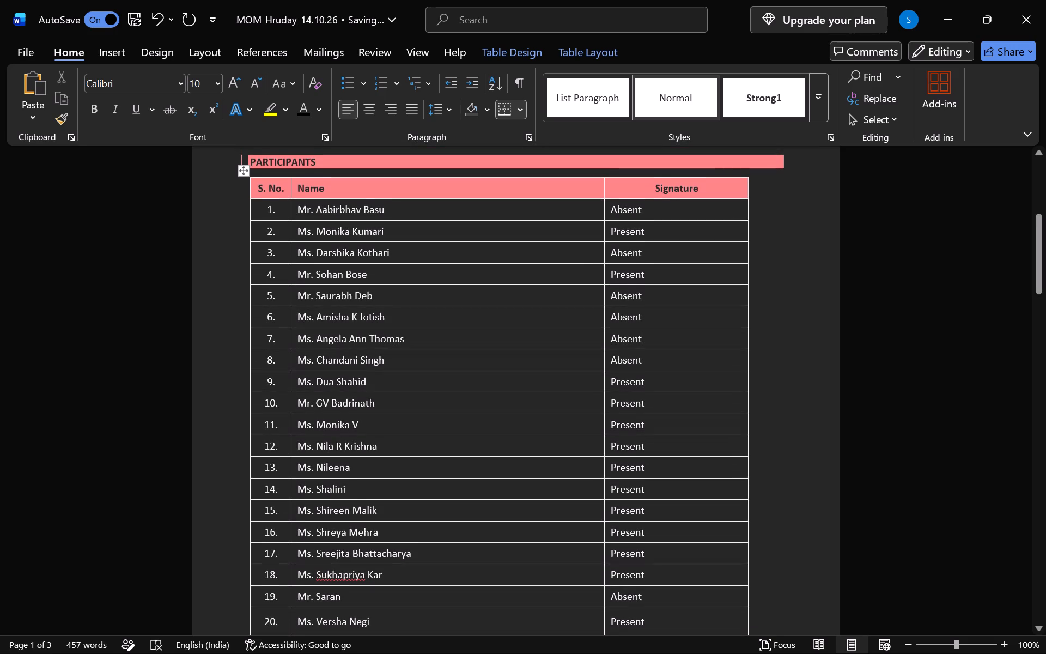
scroll(674, 382, down, 1)
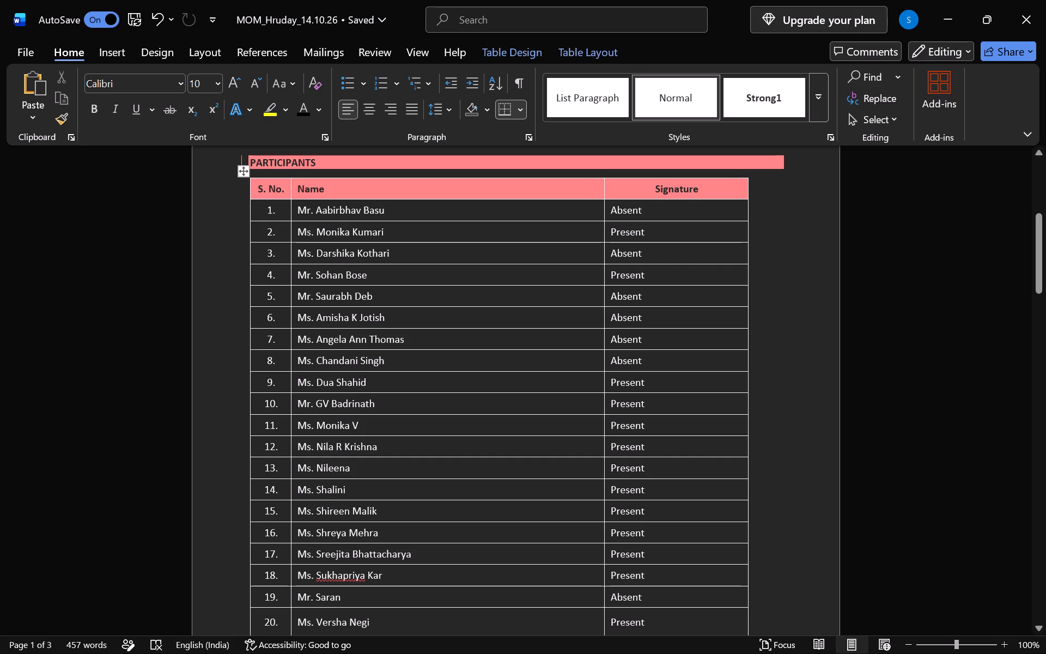
click(652, 425)
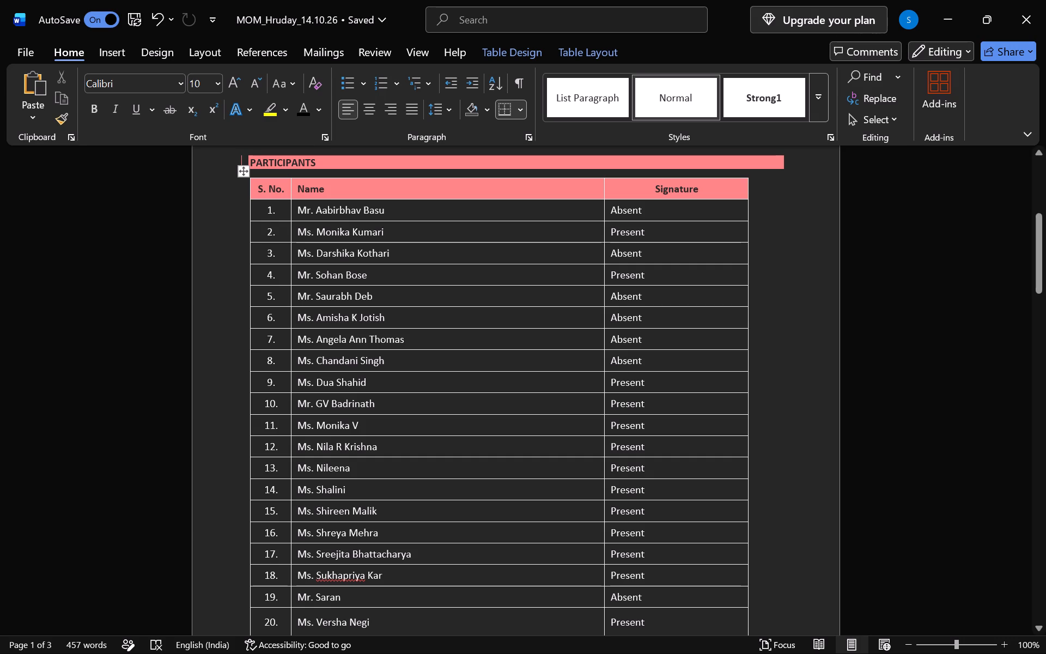
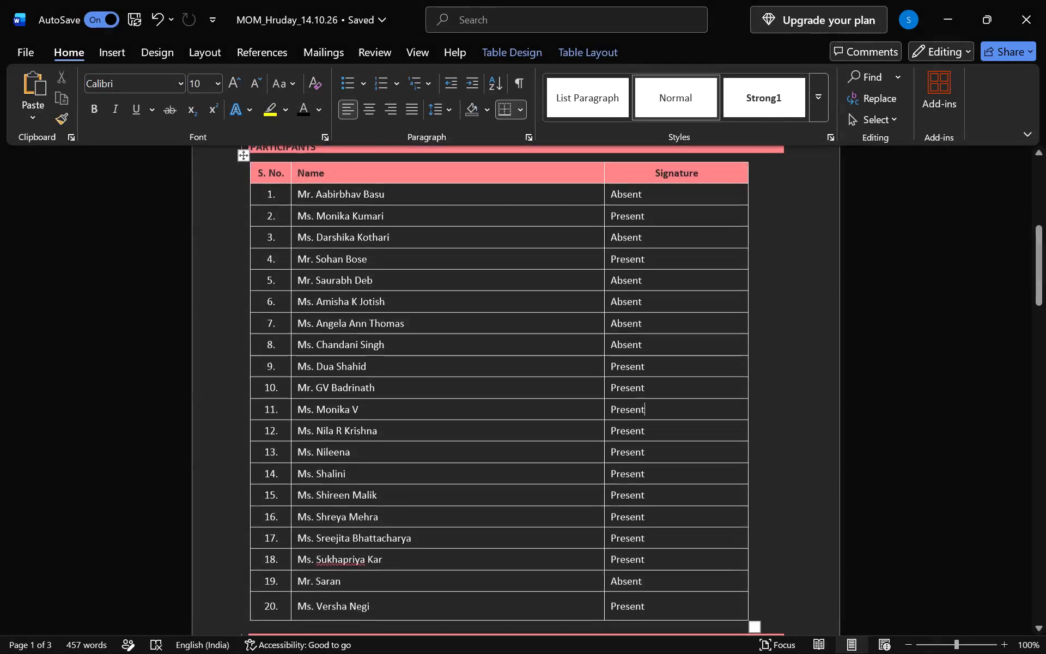
Change the attendance entry for participant 11 in the Signature column to Absent.
scroll(652, 446, down, 1)
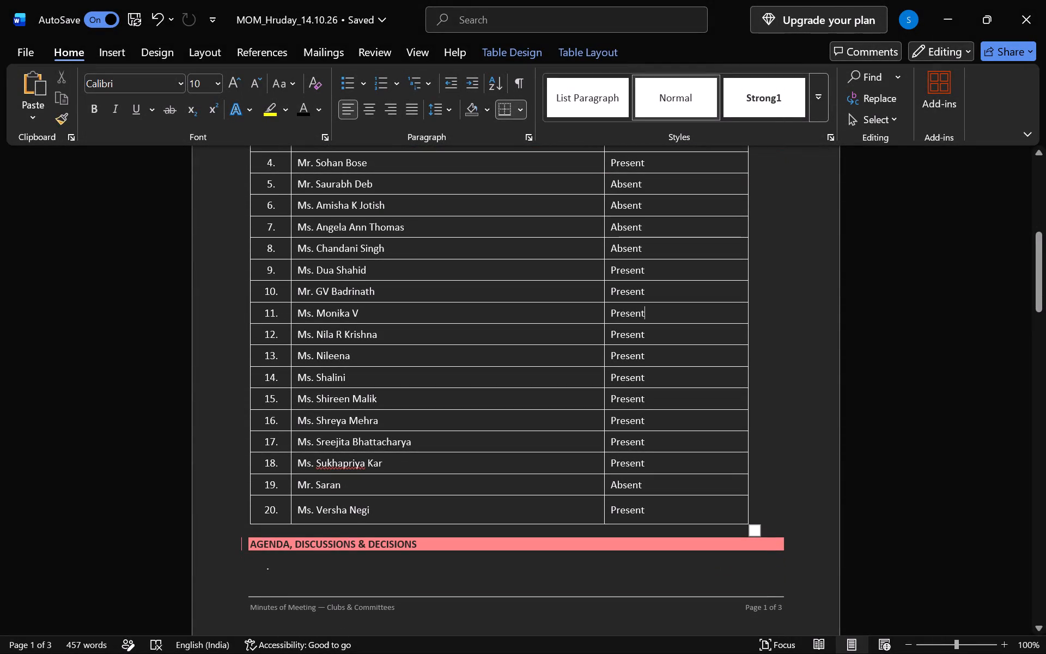
key(BackSpace)
key(BackSpace)
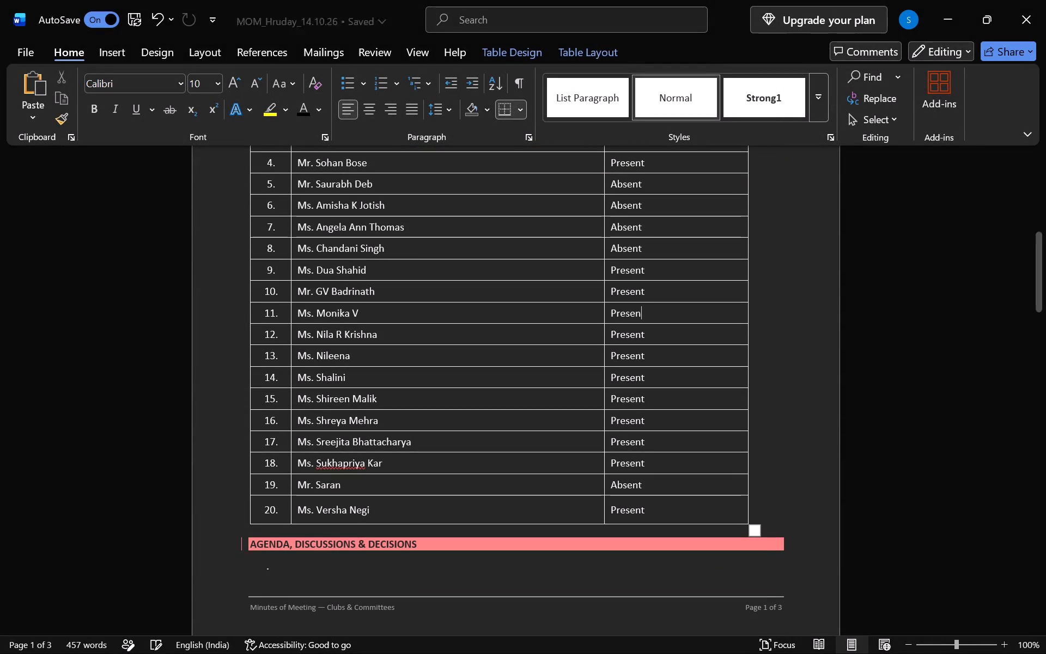
key(BackSpace)
key(BackSpace)
key(BackSpace)
key(BackSpace)
key(BackSpace)
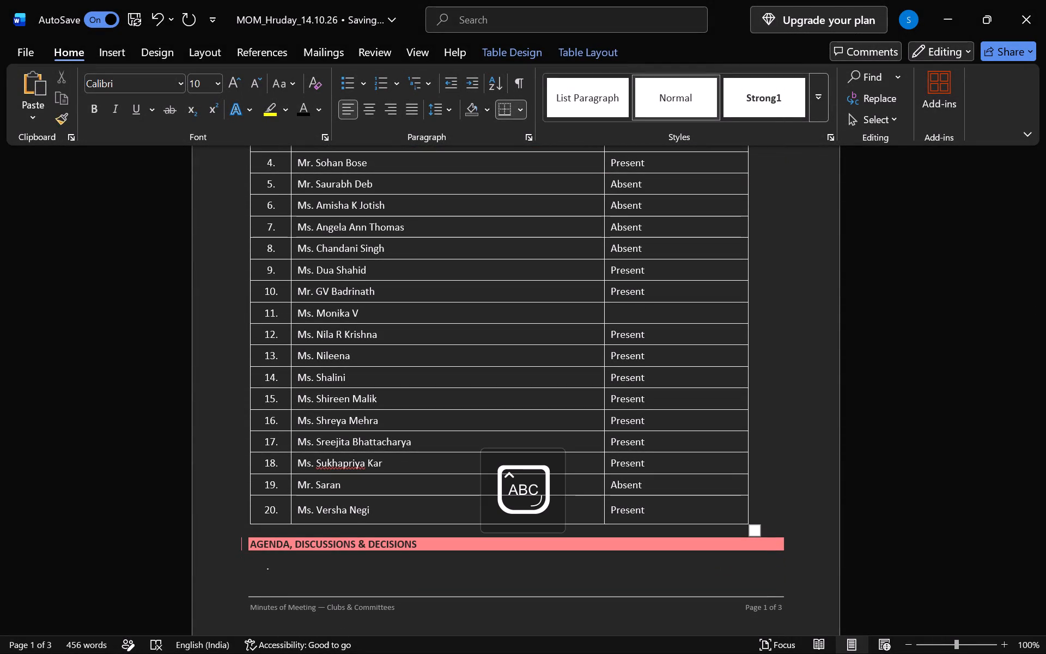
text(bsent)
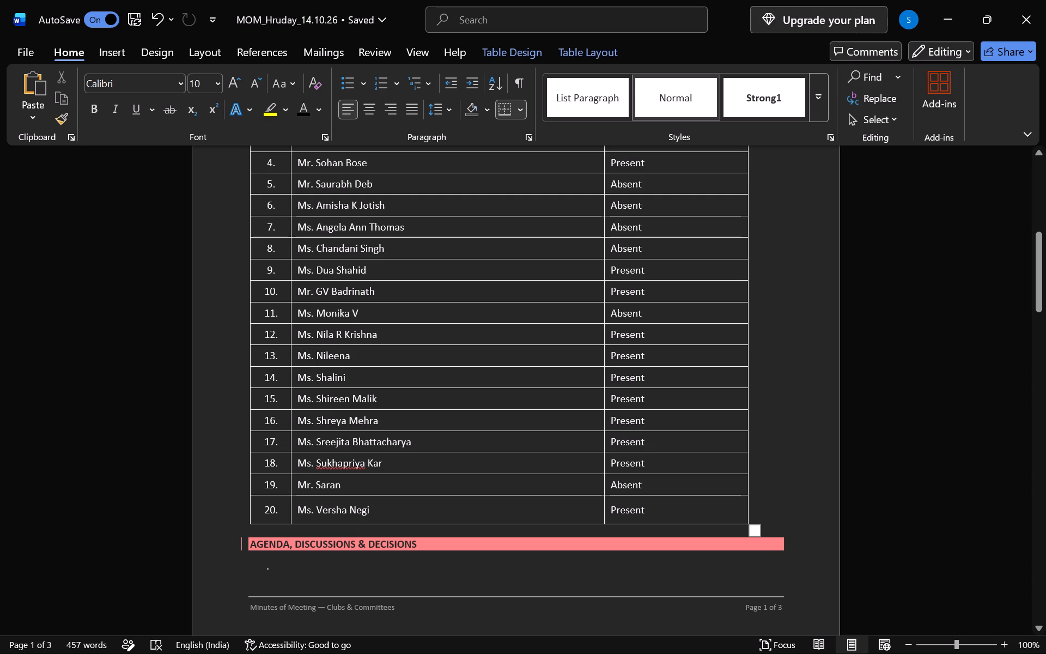
Change the attendance entry for participant 15 in the Signature column to Absent.
click(649, 397)
key(BackSpace)
key(BackSpace)
key(BackSpace)
key(BackSpace)
key(BackSpace)
key(BackSpace)
key(BackSpace)
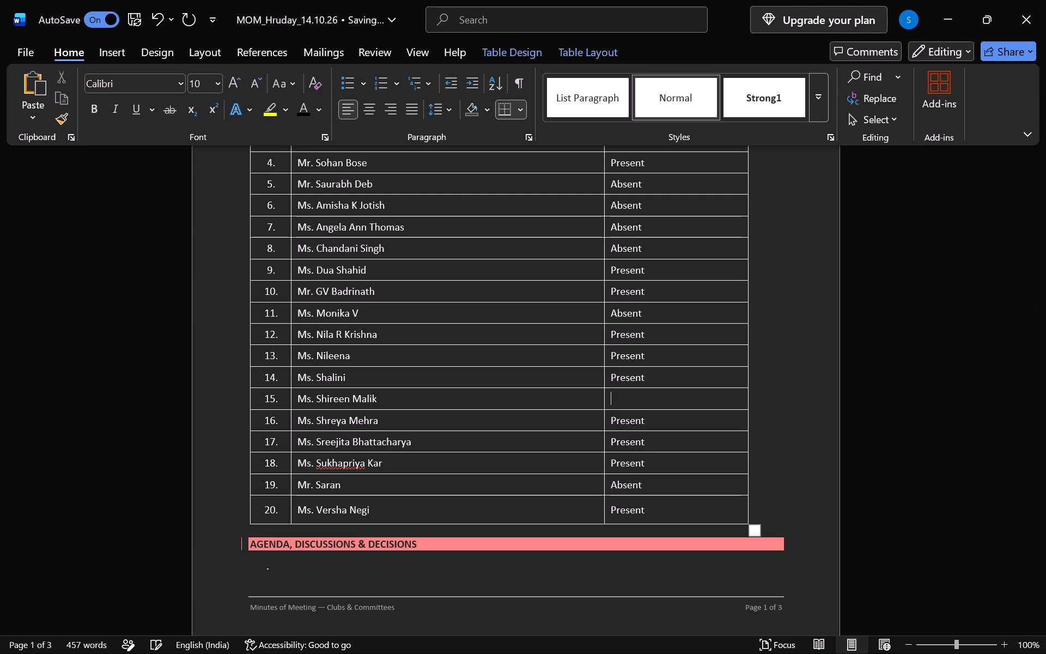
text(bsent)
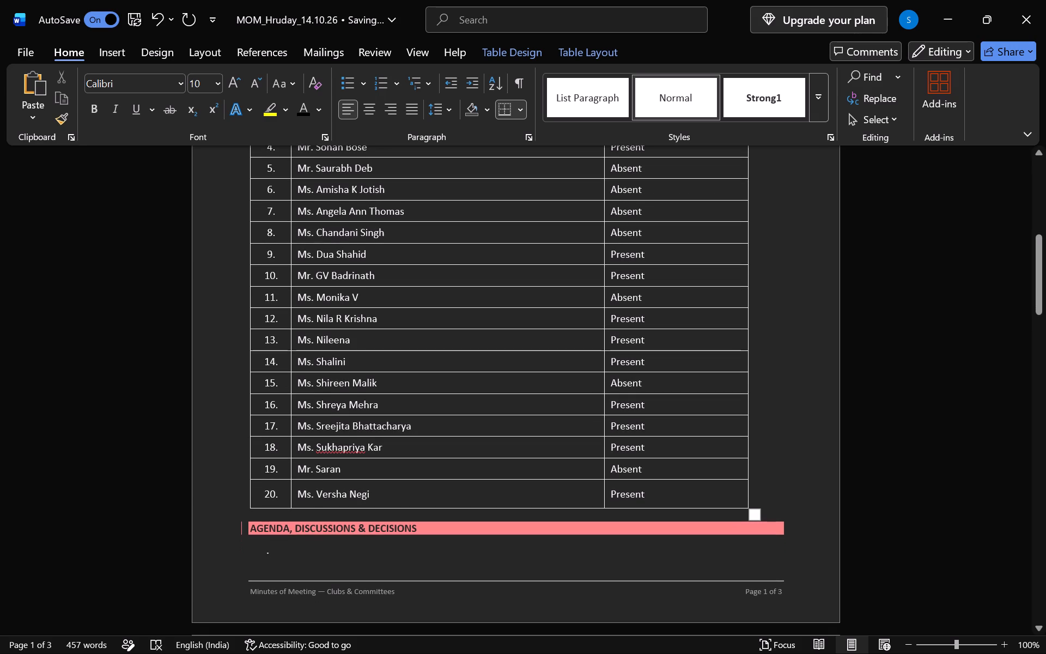
Change the attendance entry for participant 17 in the Signature column to Absent.
click(652, 430)
key(BackSpace)
key(BackSpace)
key(BackSpace)
key(BackSpace)
key(BackSpace)
key(BackSpace)
key(BackSpace)
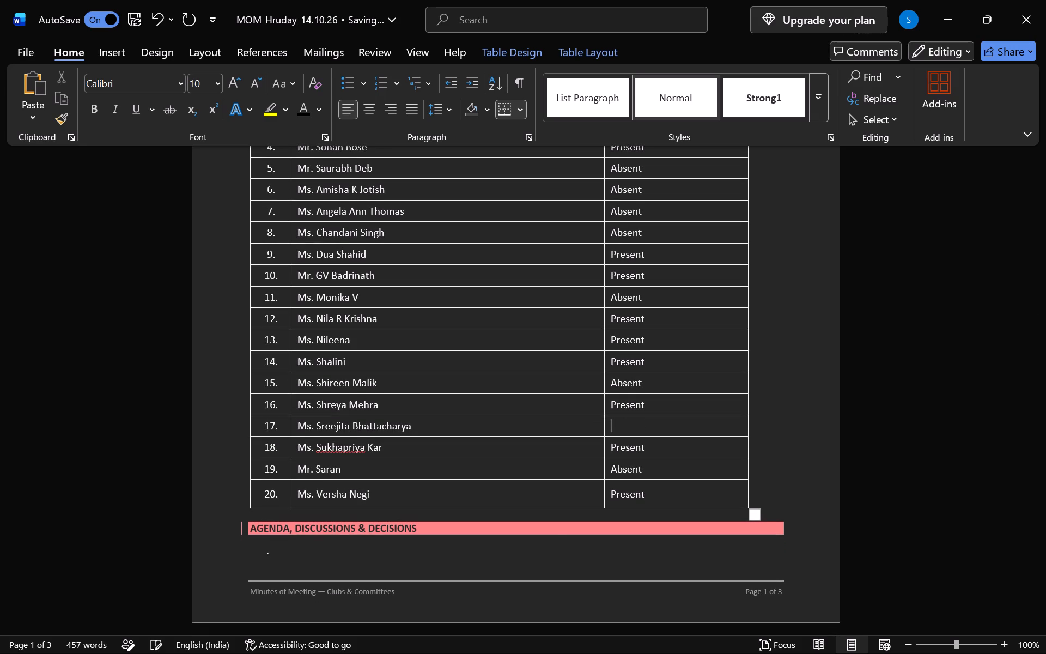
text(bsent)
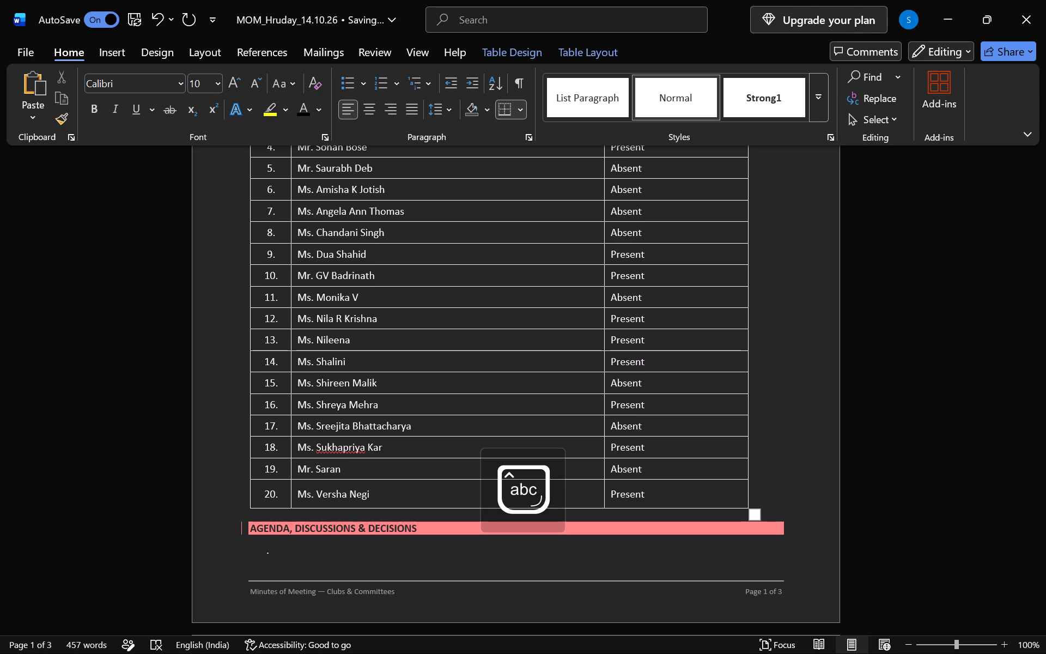
Change the attendance entry for participant 18 in the Signature column to Absent.
scroll(652, 430, down, 1)
click(651, 425)
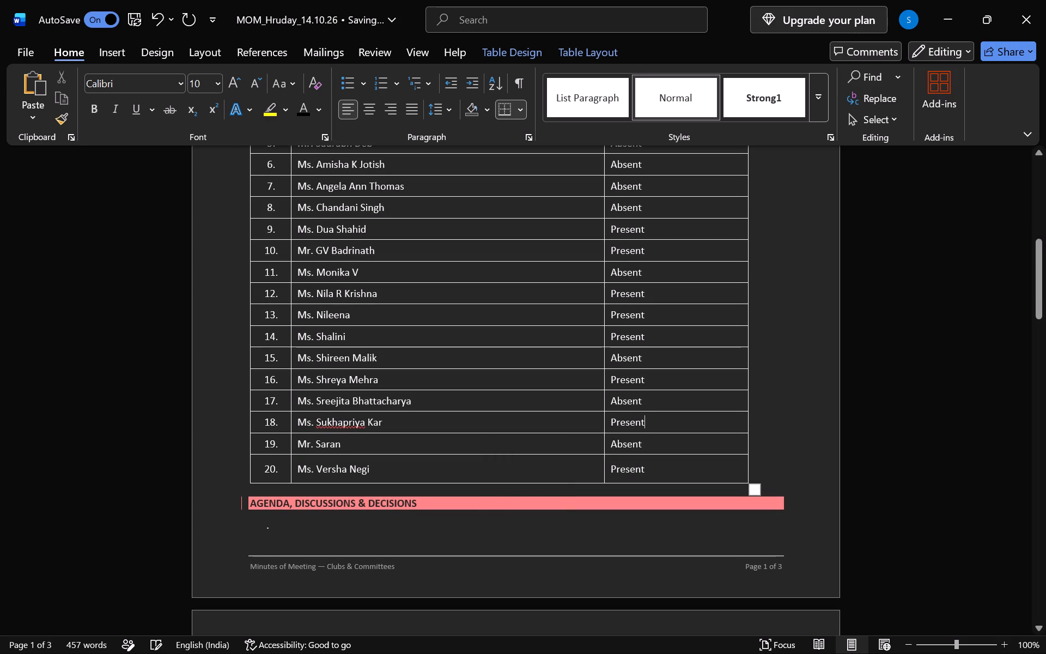
key(BackSpace)
key(BackSpace)
key(BackSpace)
key(BackSpace)
key(BackSpace)
key(BackSpace)
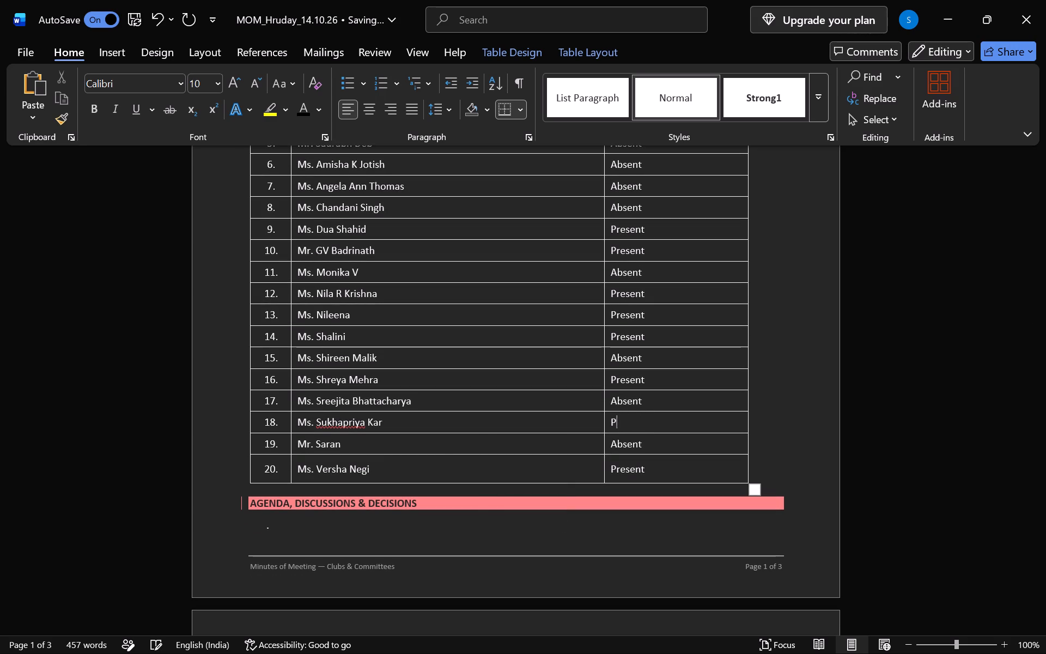
key(BackSpace)
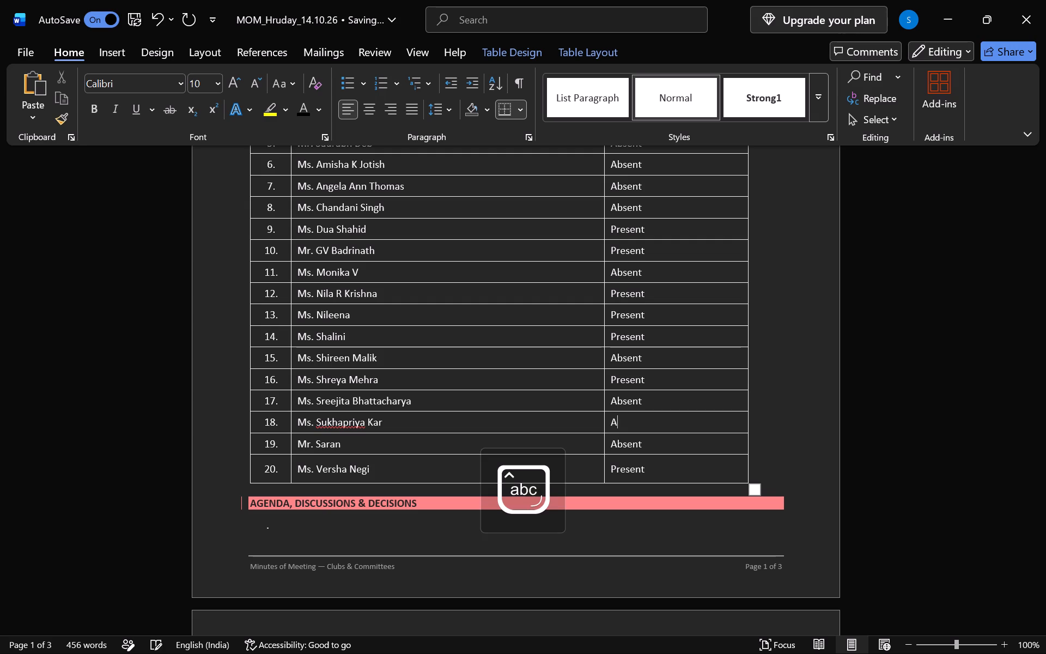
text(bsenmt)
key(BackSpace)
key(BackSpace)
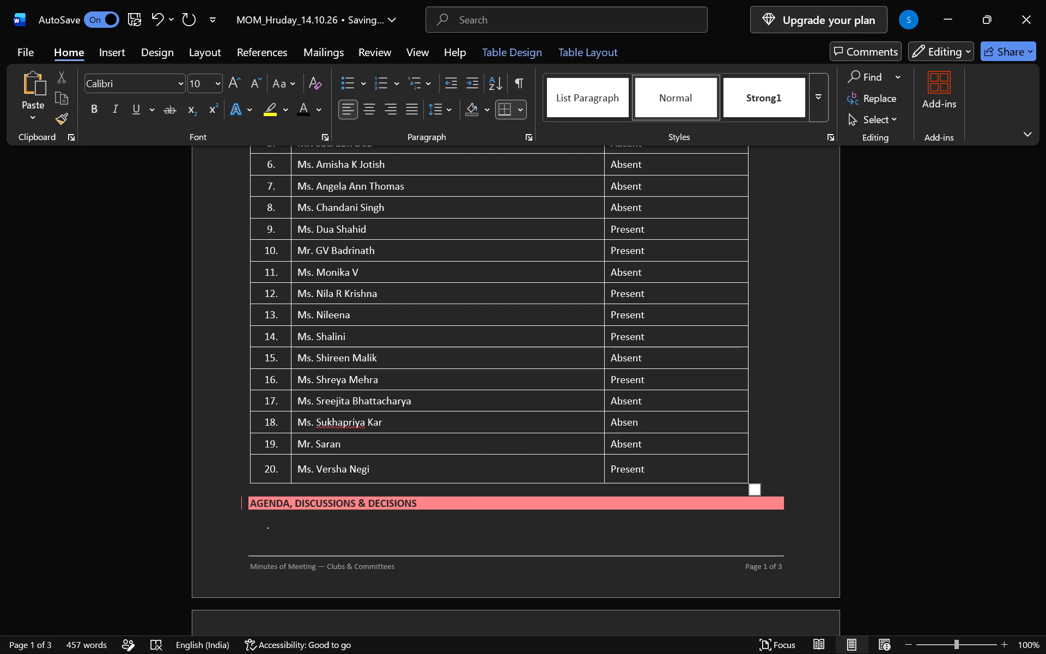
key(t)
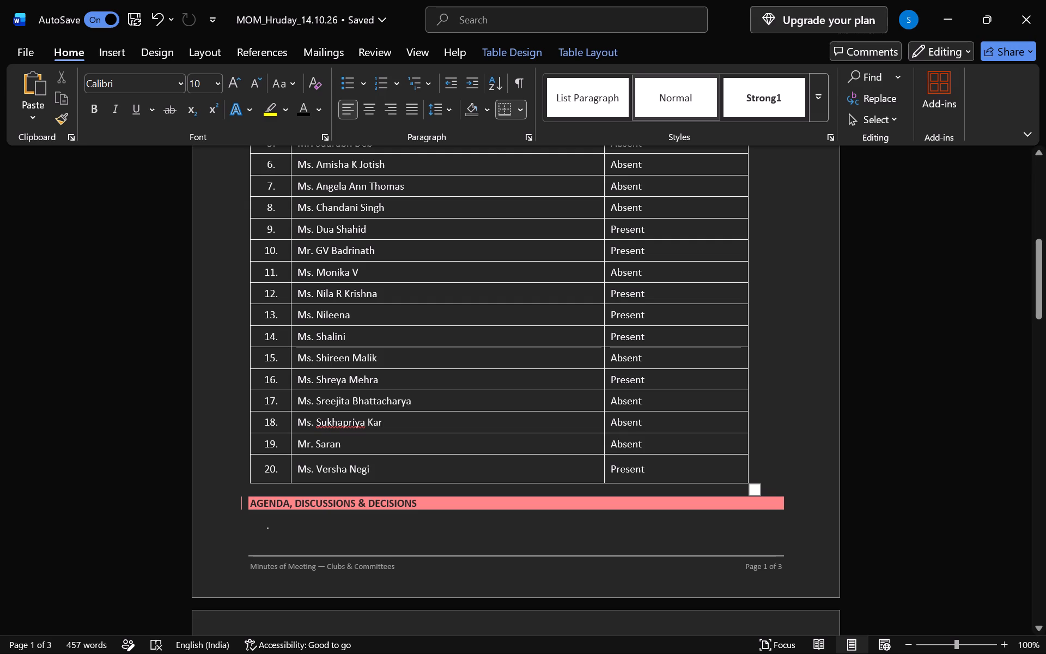
Change the attendance entry for participant 19 in the Signature column to Present.
click(647, 446)
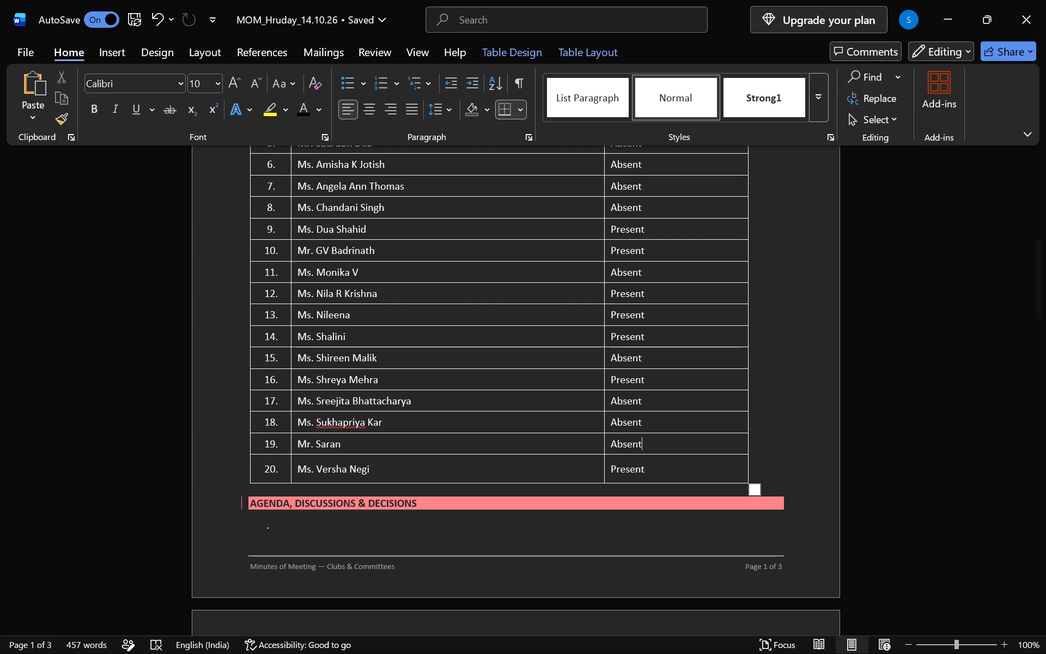
key(BackSpace)
key(BackSpace)
key(BackSpace)
key(BackSpace)
key(BackSpace)
key(BackSpace)
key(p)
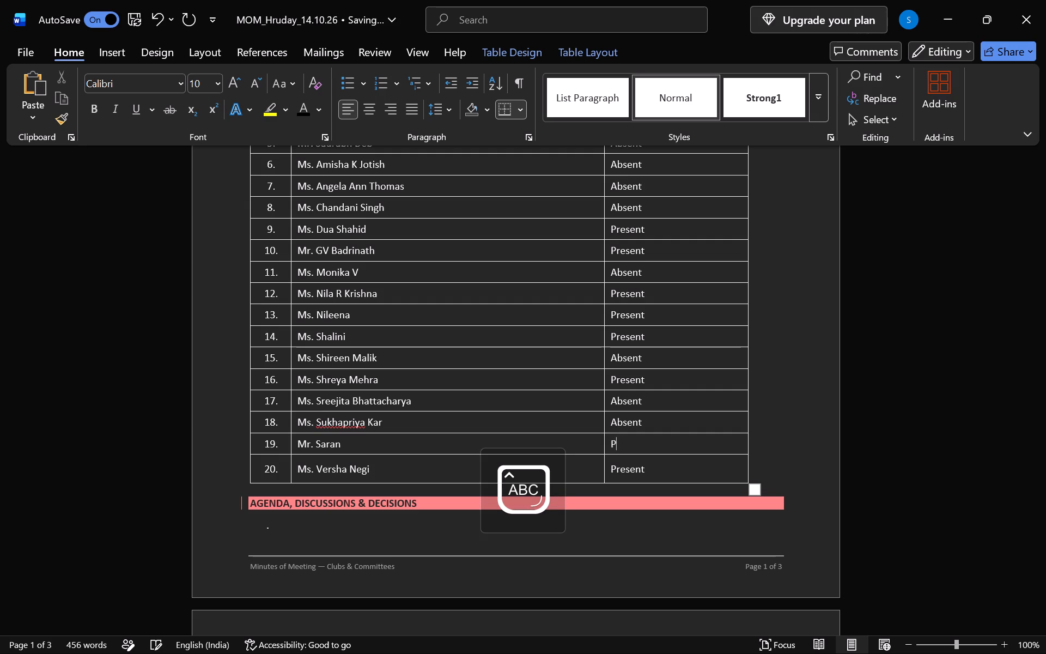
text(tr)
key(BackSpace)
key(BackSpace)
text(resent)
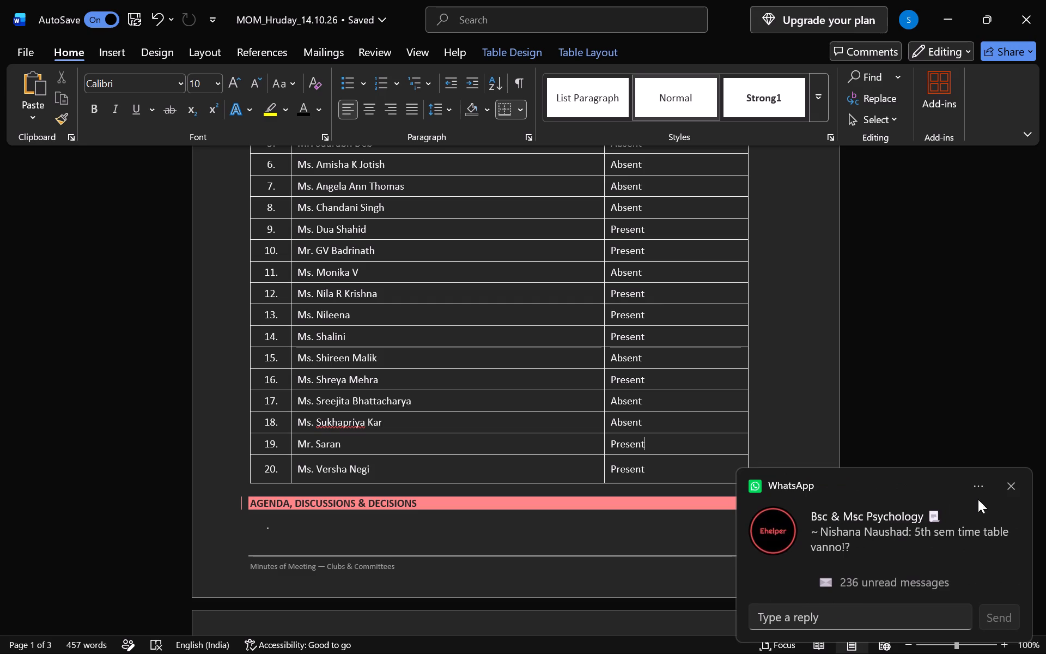
click(1010, 482)
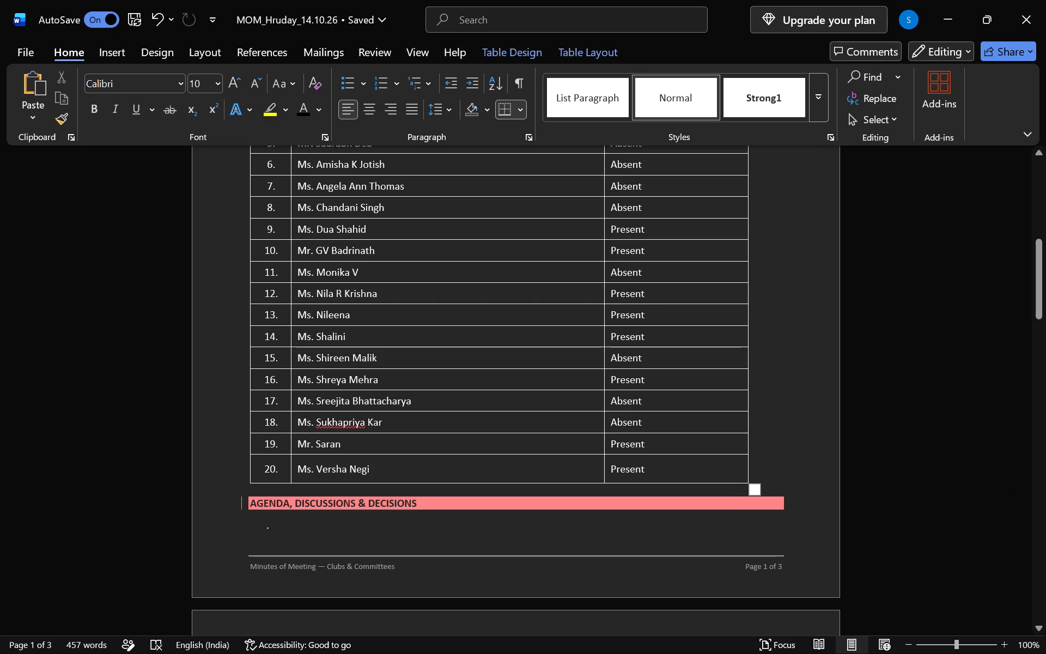
Change the attendance entry for participant 20 in the table's last row to Absent.
click(659, 473)
key(BackSpace)
key(BackSpace)
key(BackSpace)
key(BackSpace)
key(BackSpace)
key(BackSpace)
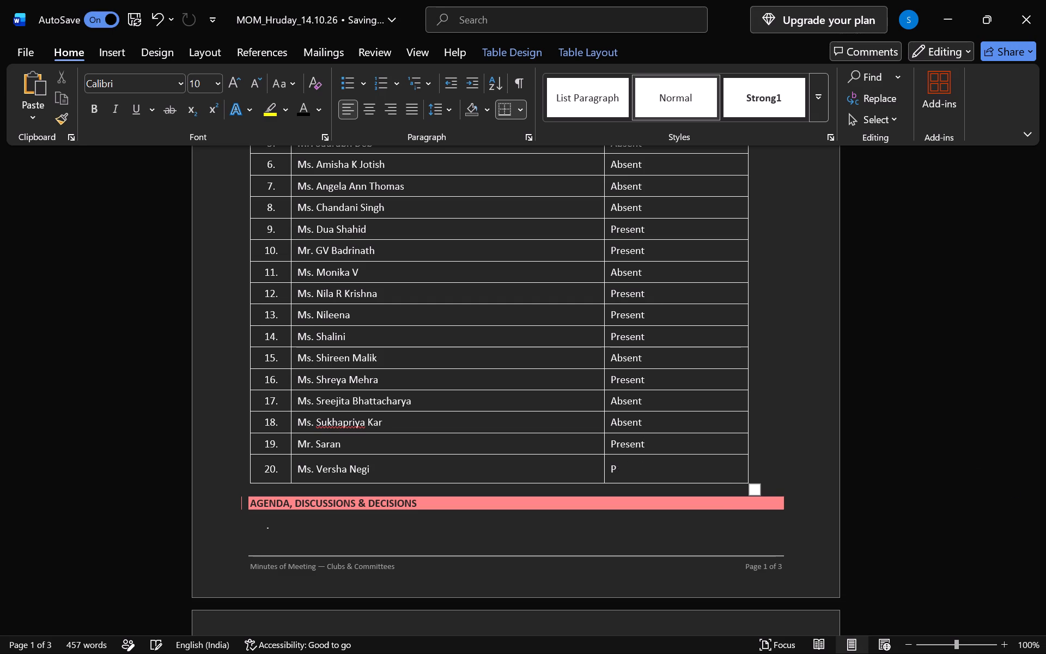
key(BackSpace)
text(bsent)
Review the attendance entries for all 20 participants in the Participants table, dismissing any chat notification that covers it.
scroll(659, 473, up, 1)
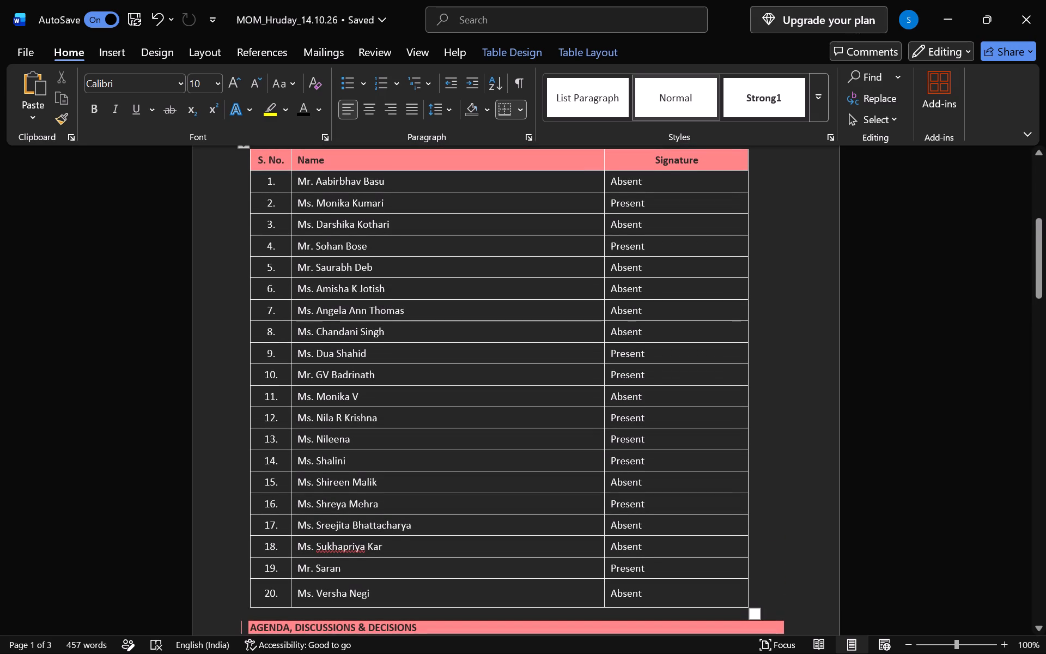
scroll(659, 473, up, 1)
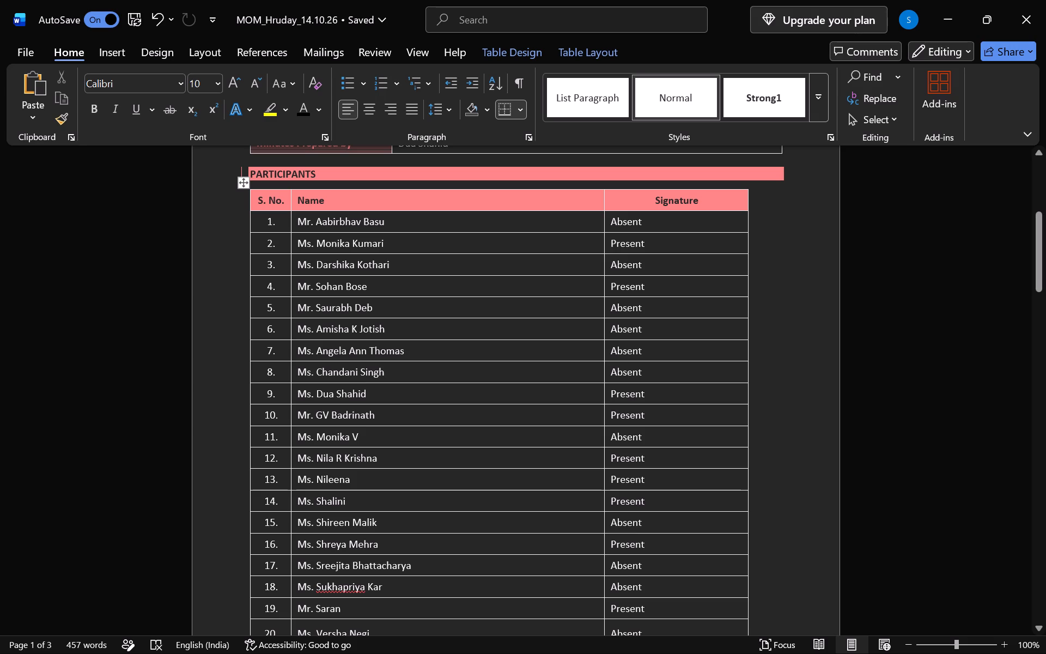
scroll(509, 385, down, 1)
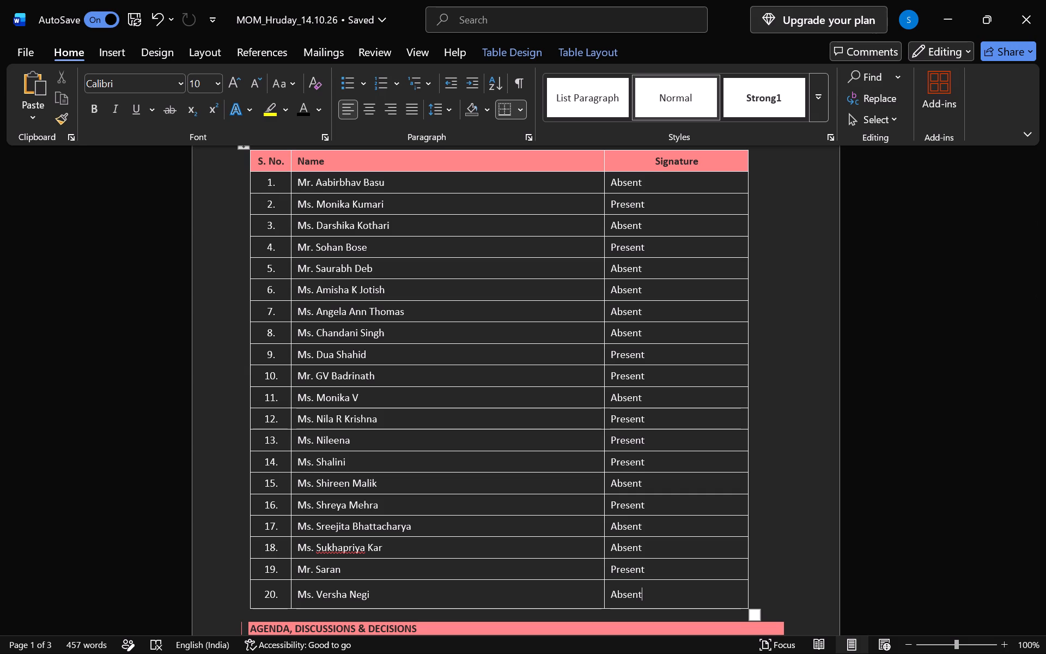
scroll(477, 418, down, 2)
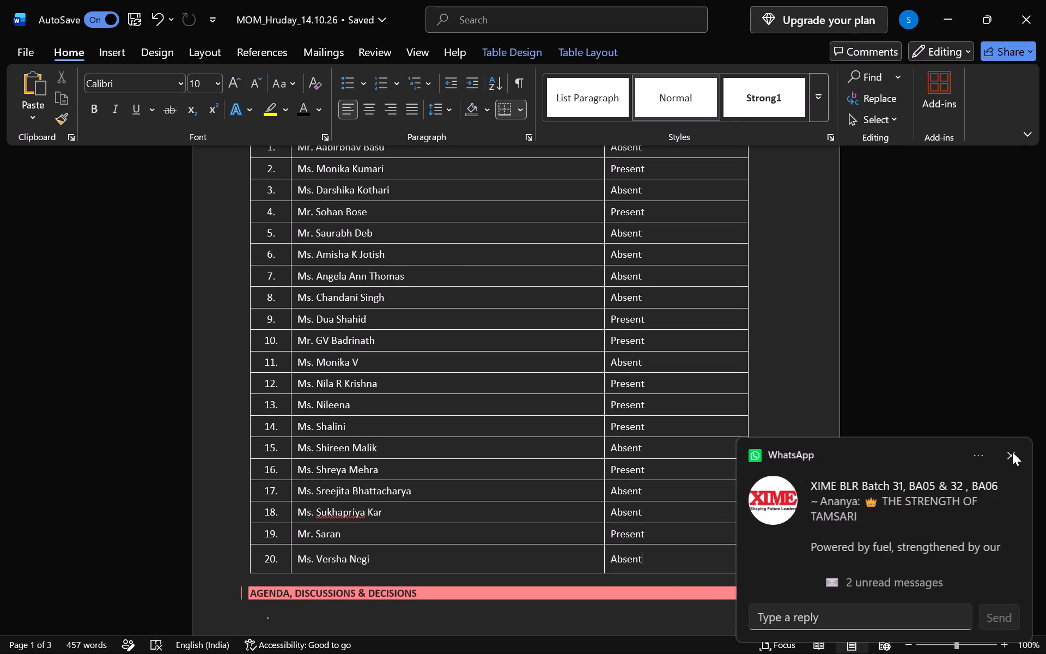
click(1012, 452)
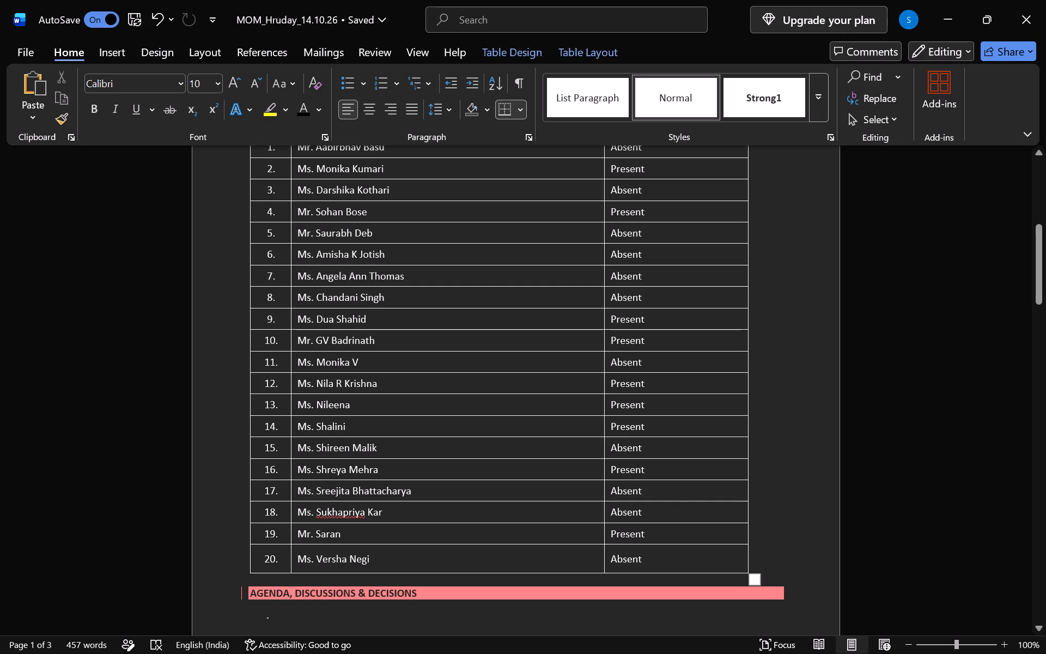
scroll(555, 378, down, 3)
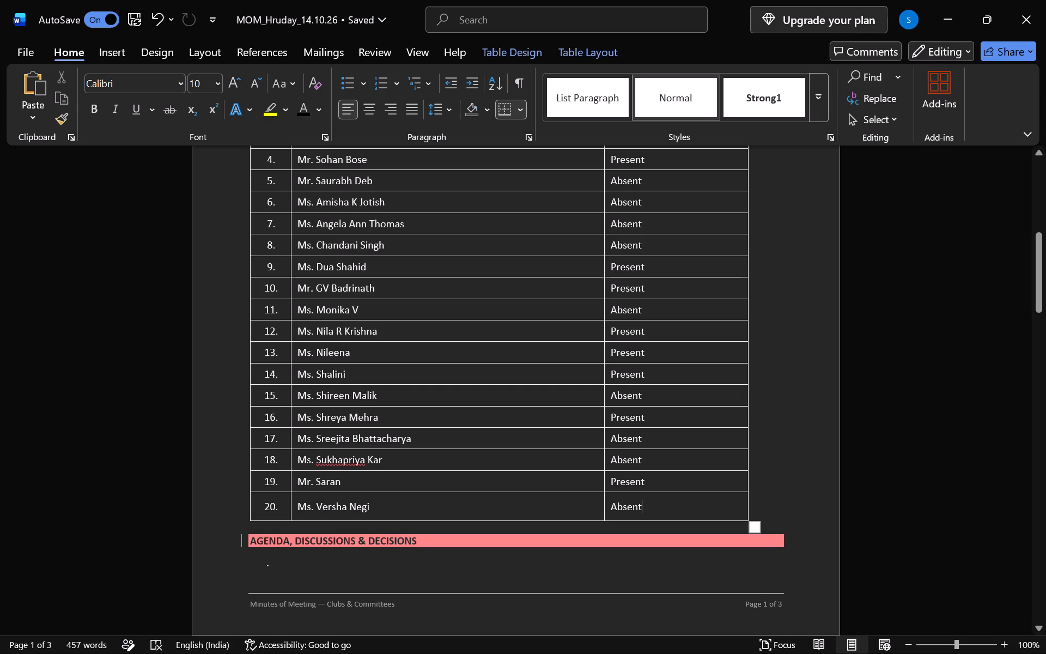
Delete the stray full stop beneath the Agenda, Discussions & Decisions heading at the end of page 1.
scroll(477, 461, down, 1)
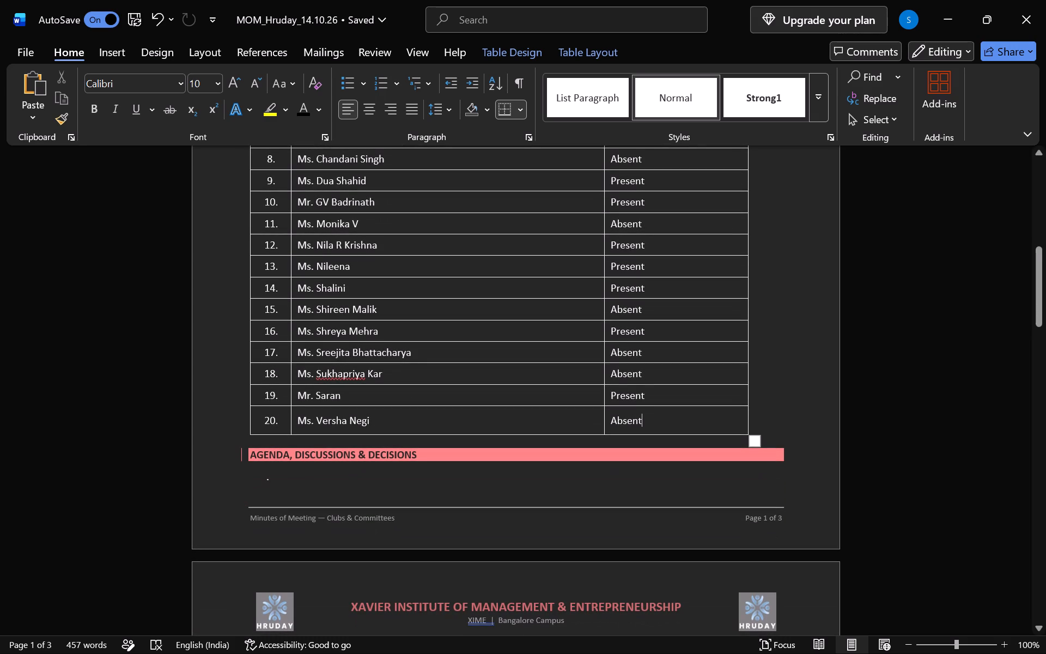
scroll(477, 461, down, 1)
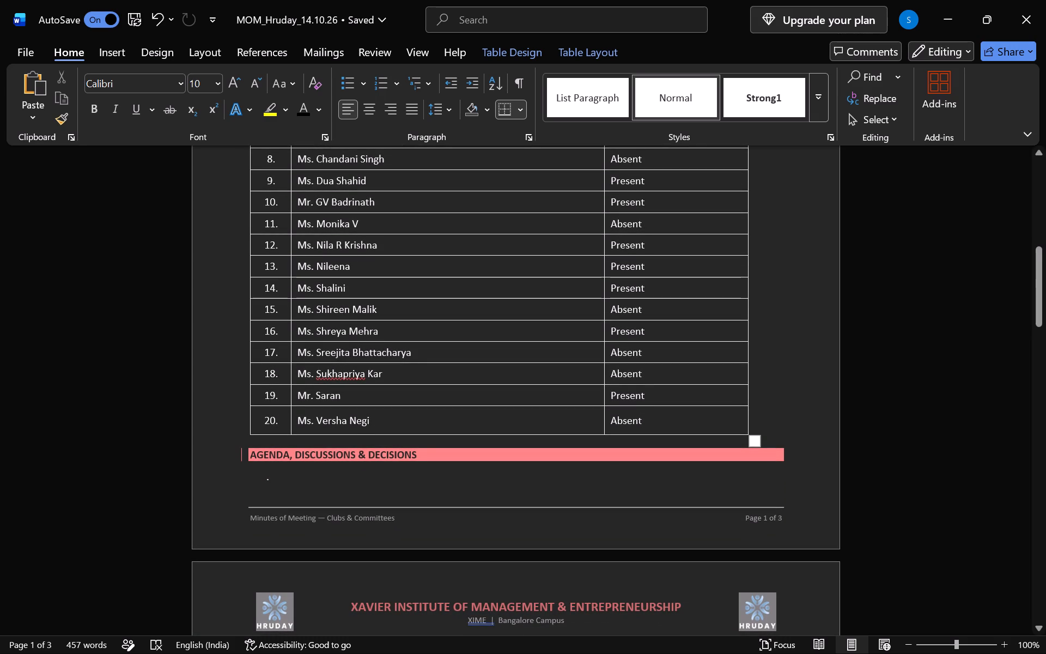
click(285, 476)
key(BackSpace)
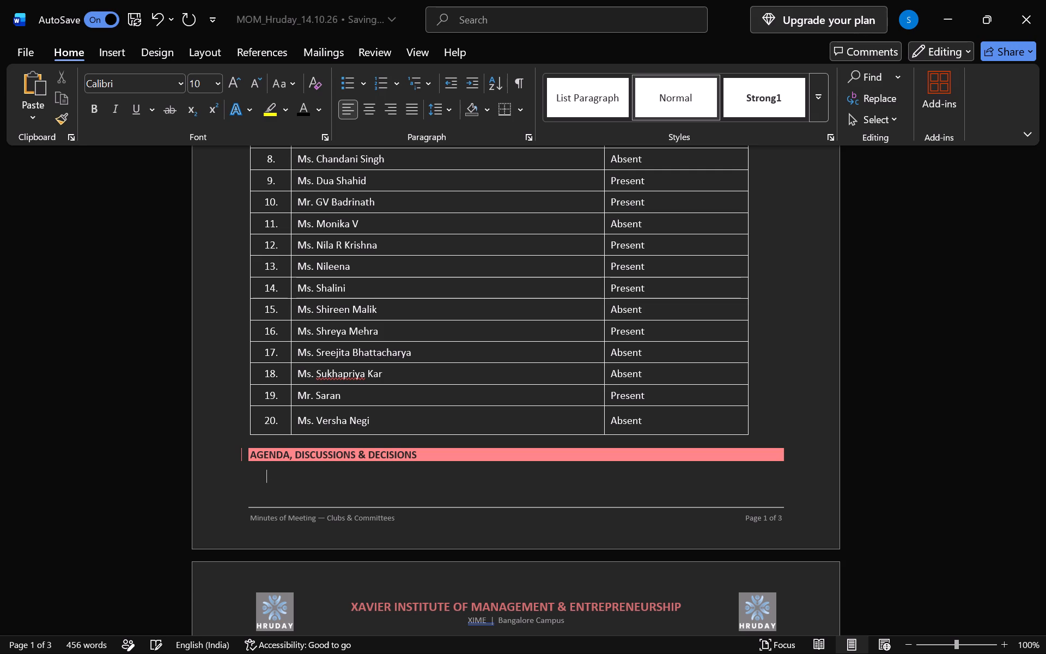
Check page 1 from the agenda heading back up through the participants table to the meeting details table.
scroll(285, 476, down, 2)
scroll(285, 476, up, 1)
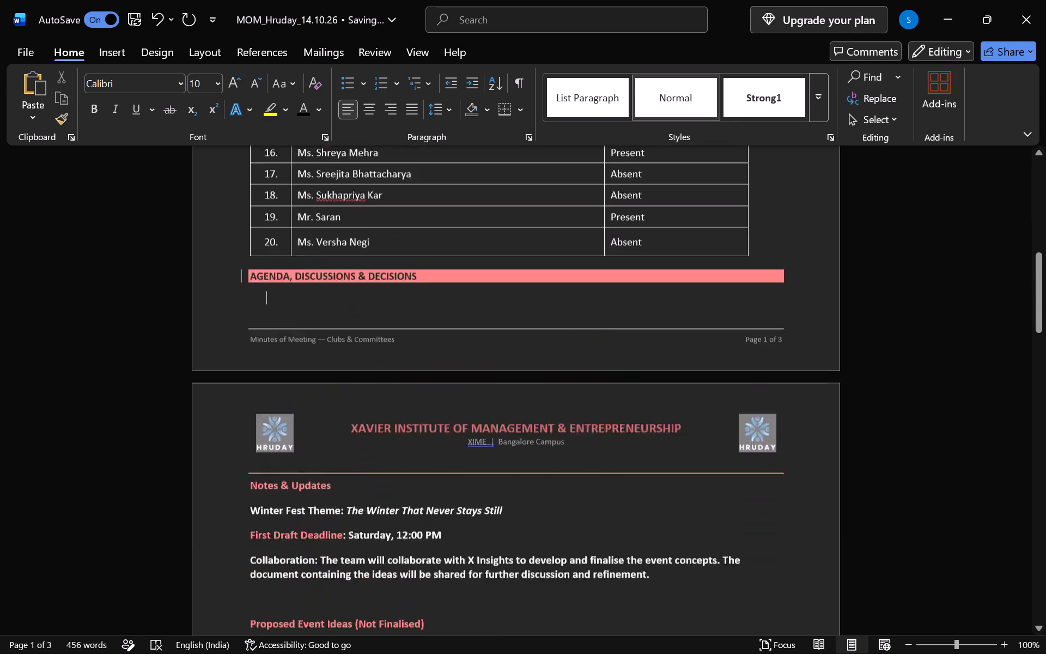
scroll(285, 476, up, 1)
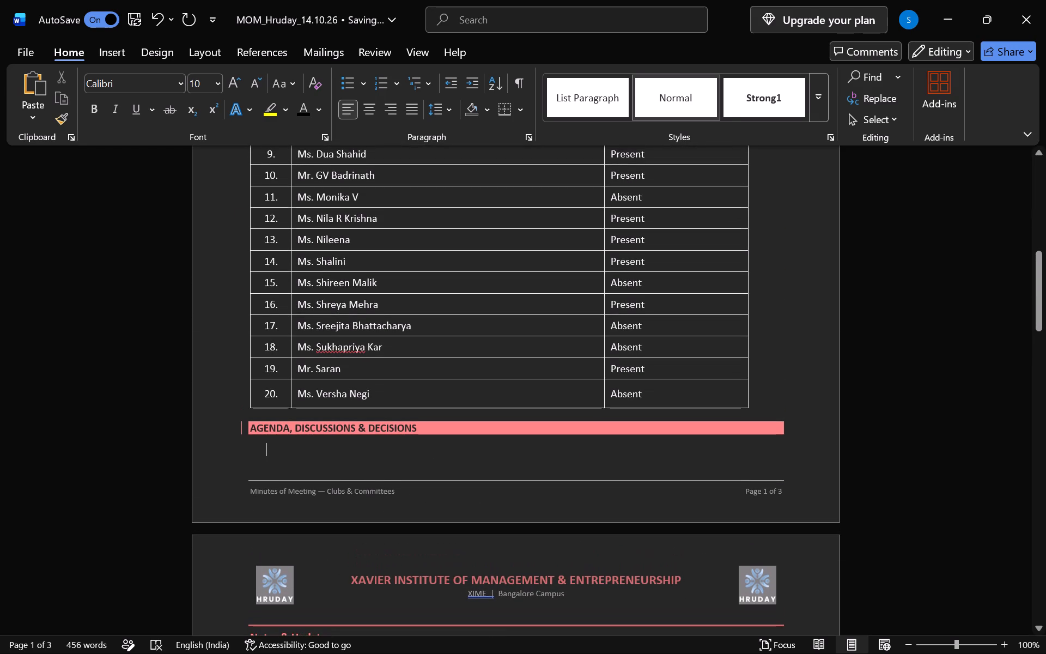
scroll(285, 476, up, 3)
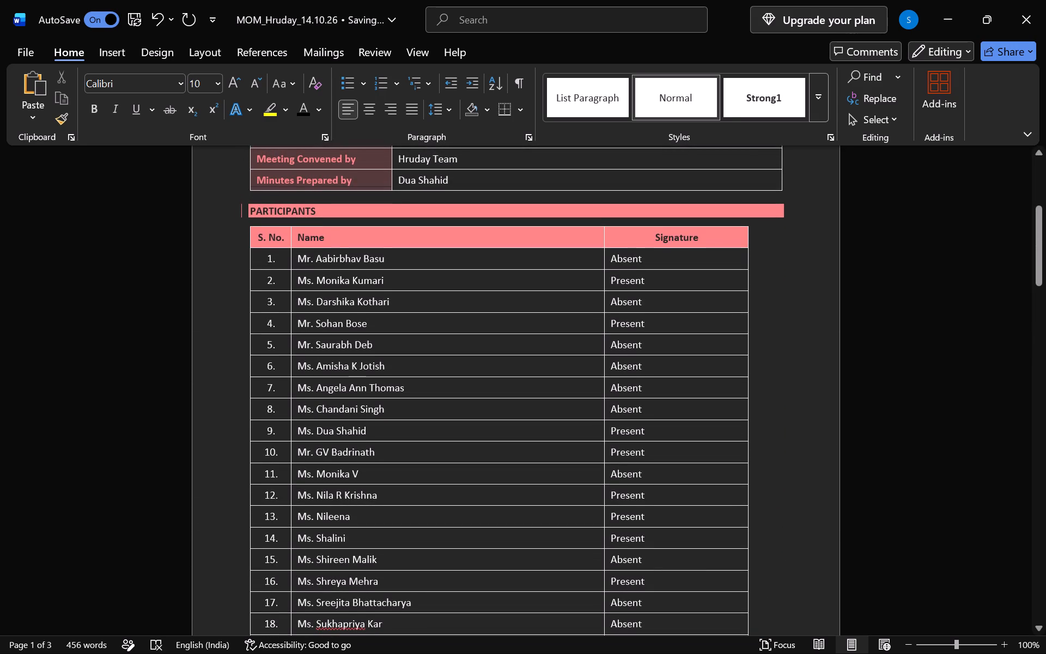
scroll(285, 476, up, 3)
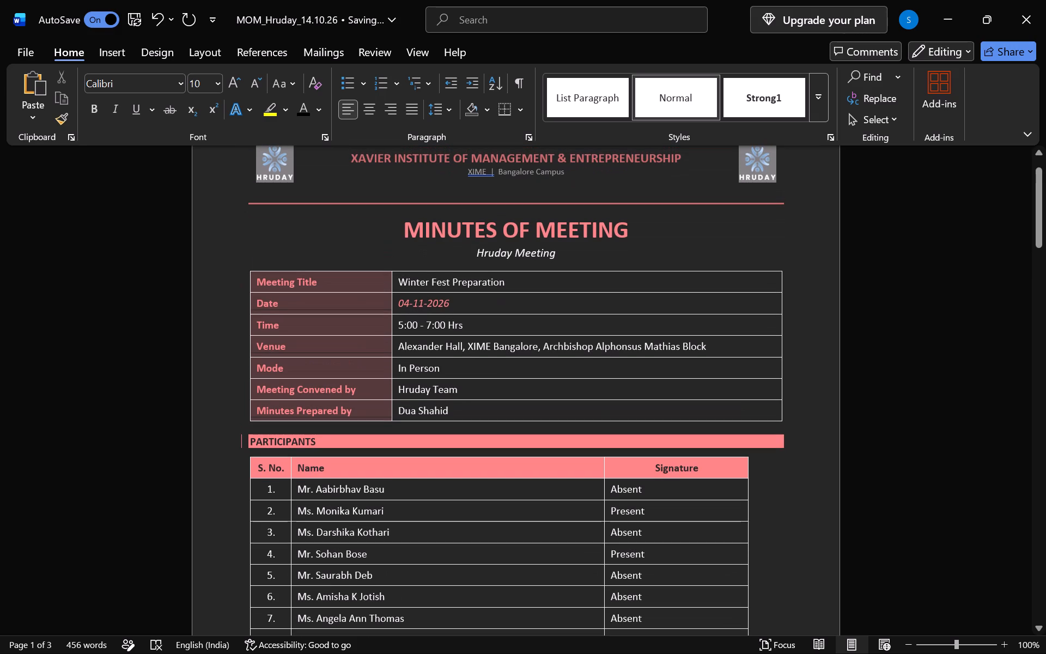
scroll(285, 476, up, 1)
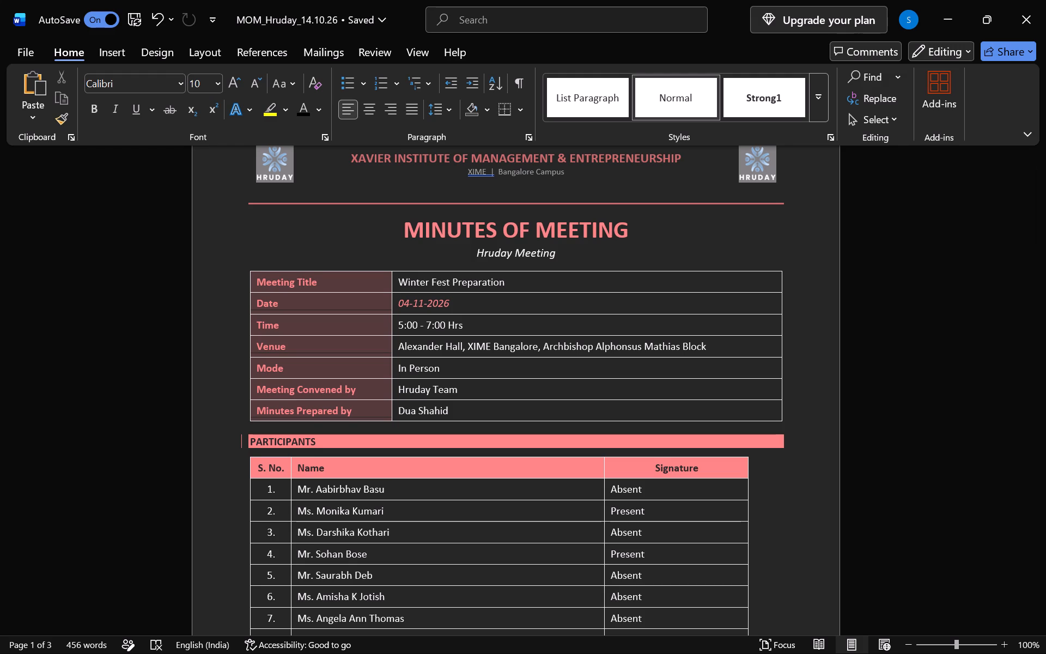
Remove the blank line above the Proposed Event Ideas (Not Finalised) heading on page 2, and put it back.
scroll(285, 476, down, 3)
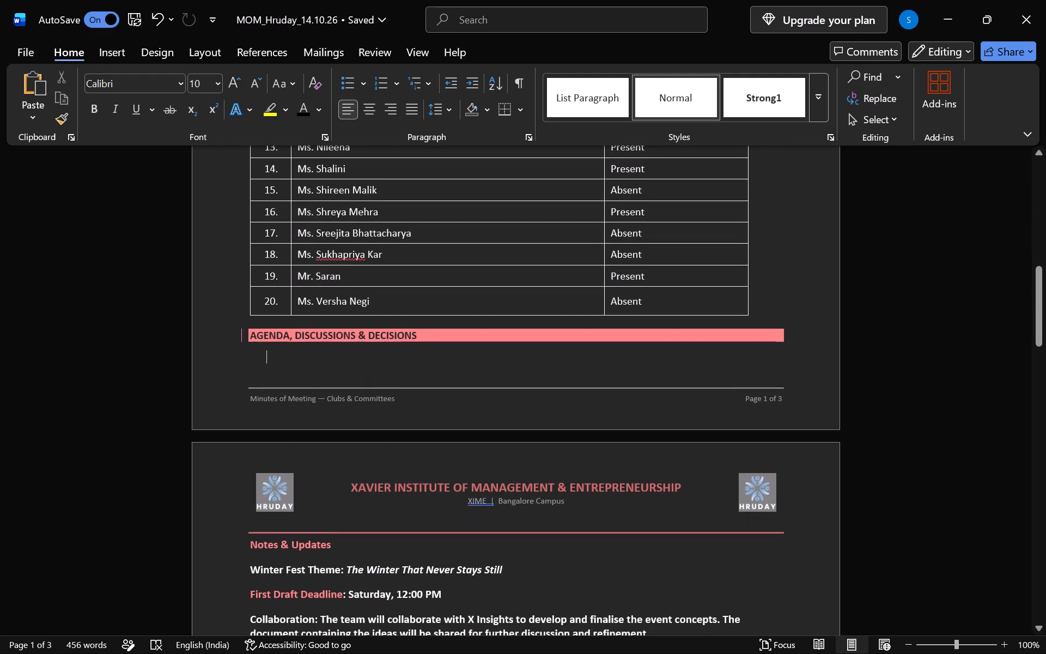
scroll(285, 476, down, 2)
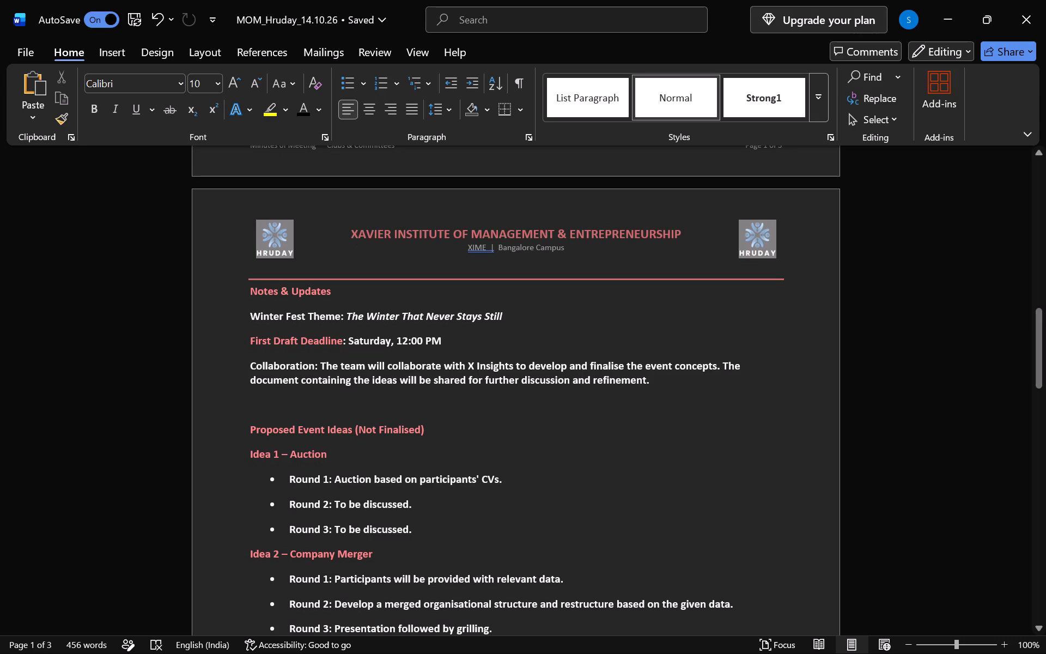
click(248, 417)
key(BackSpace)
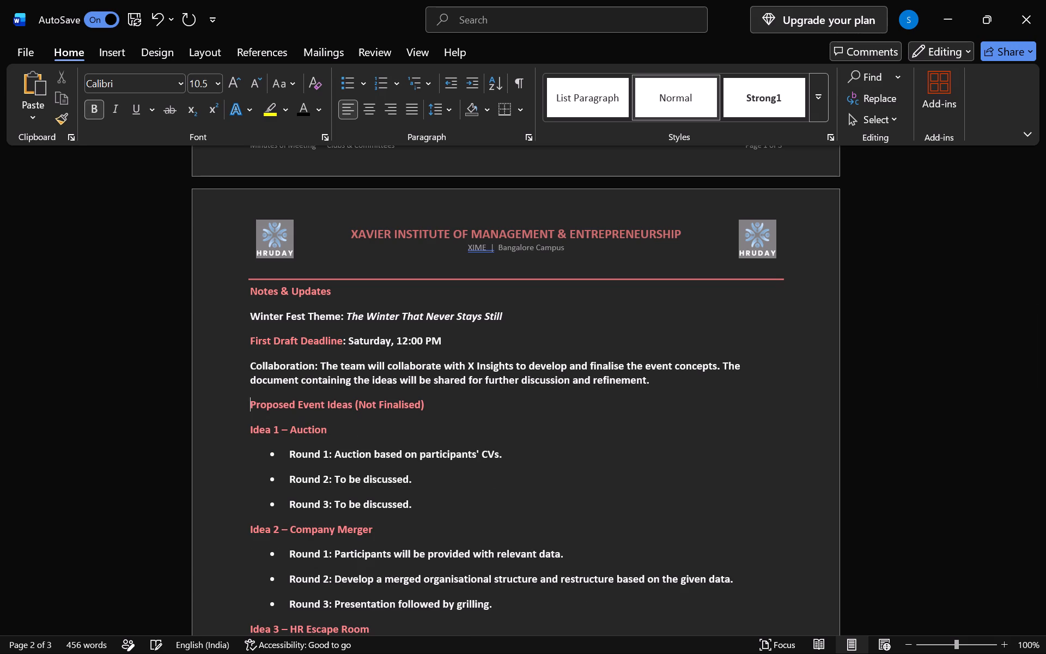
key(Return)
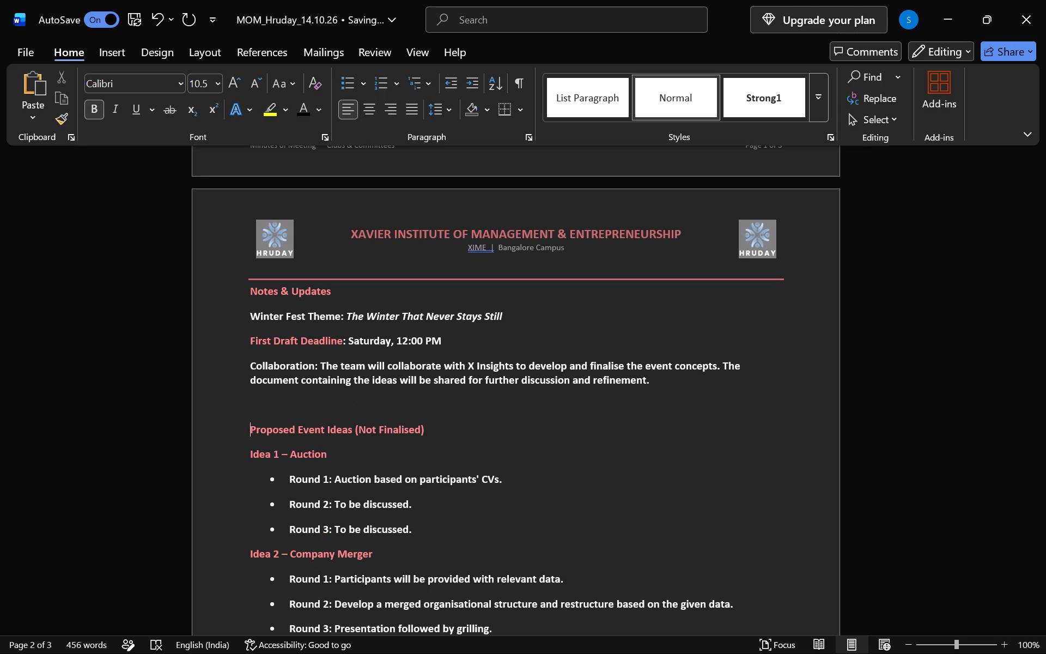
Review the text and spacing from the Notes & Updates section through the seven event ideas to the Action Points and signature block.
scroll(248, 417, down, 1)
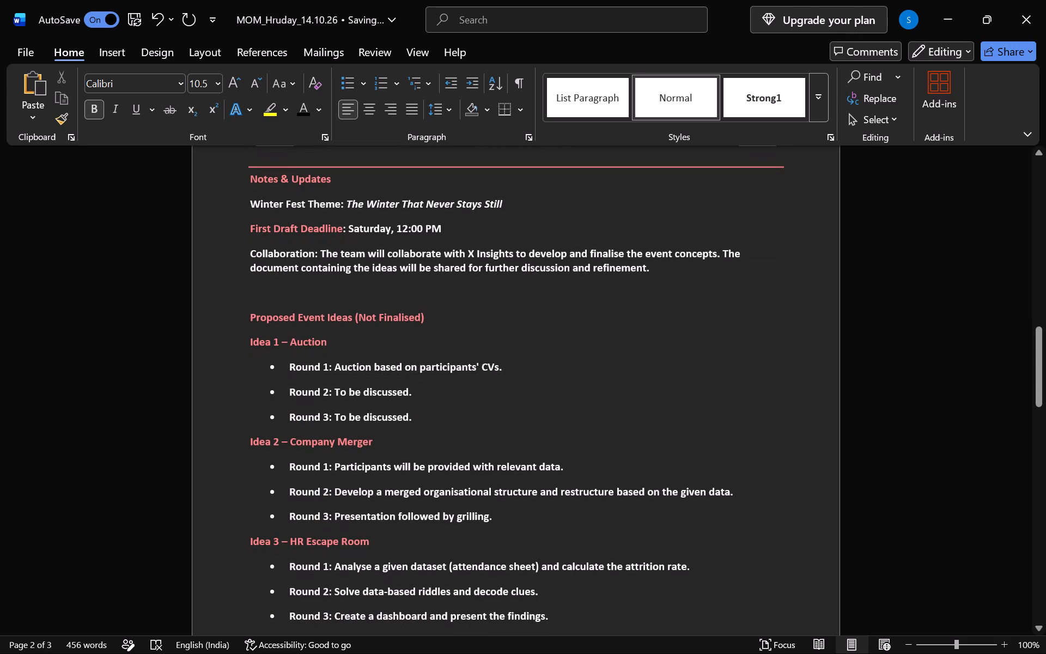
scroll(248, 417, down, 1)
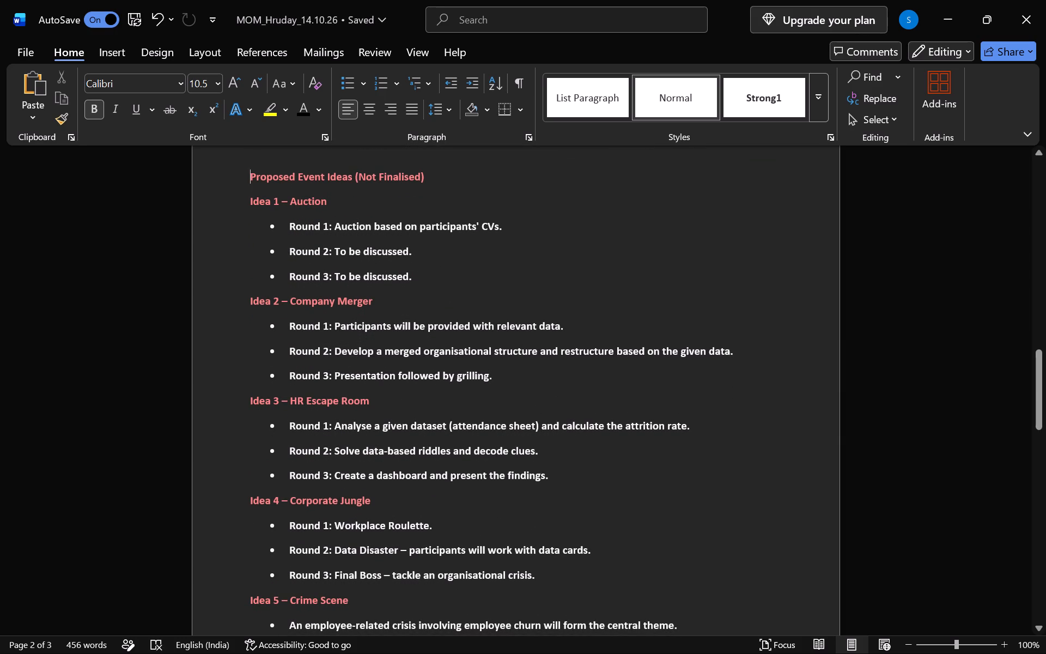
scroll(291, 378, up, 1)
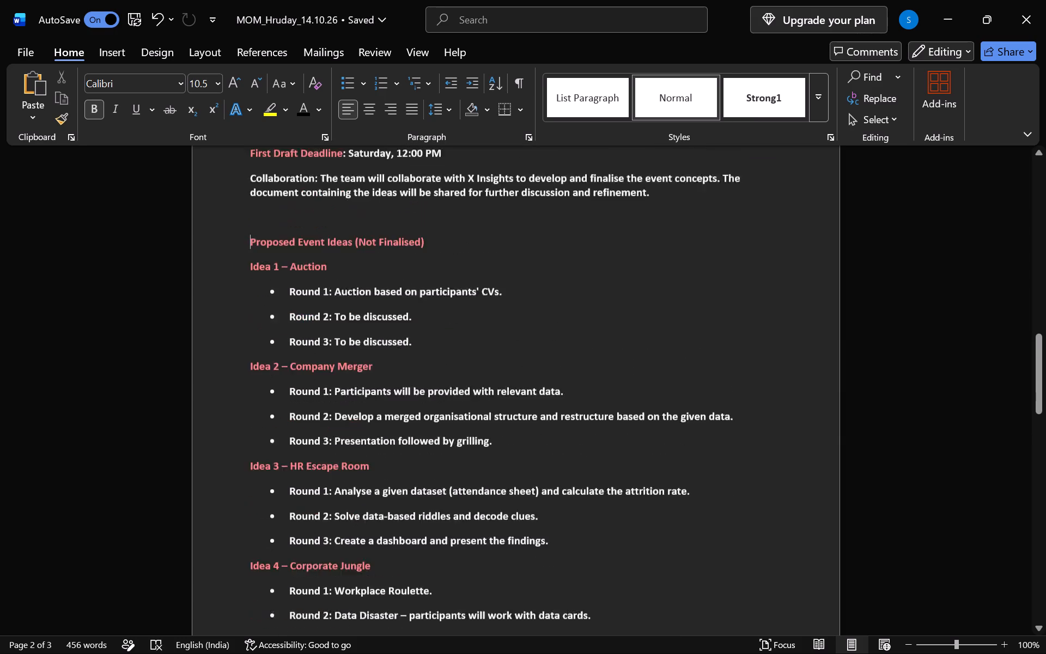
scroll(291, 378, up, 1)
scroll(291, 378, down, 2)
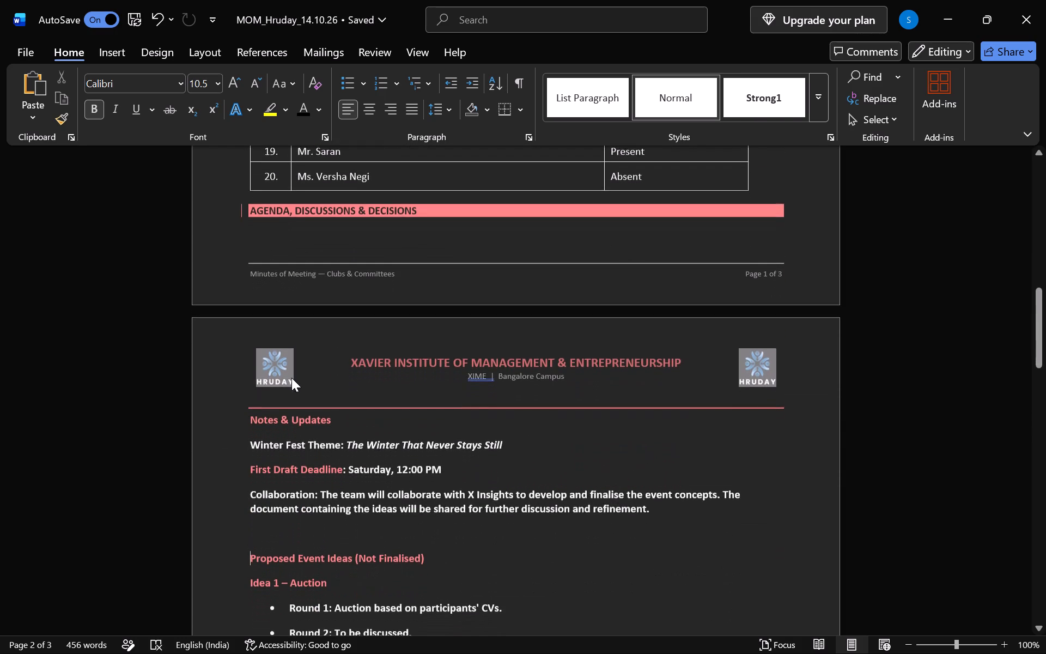
scroll(291, 378, down, 2)
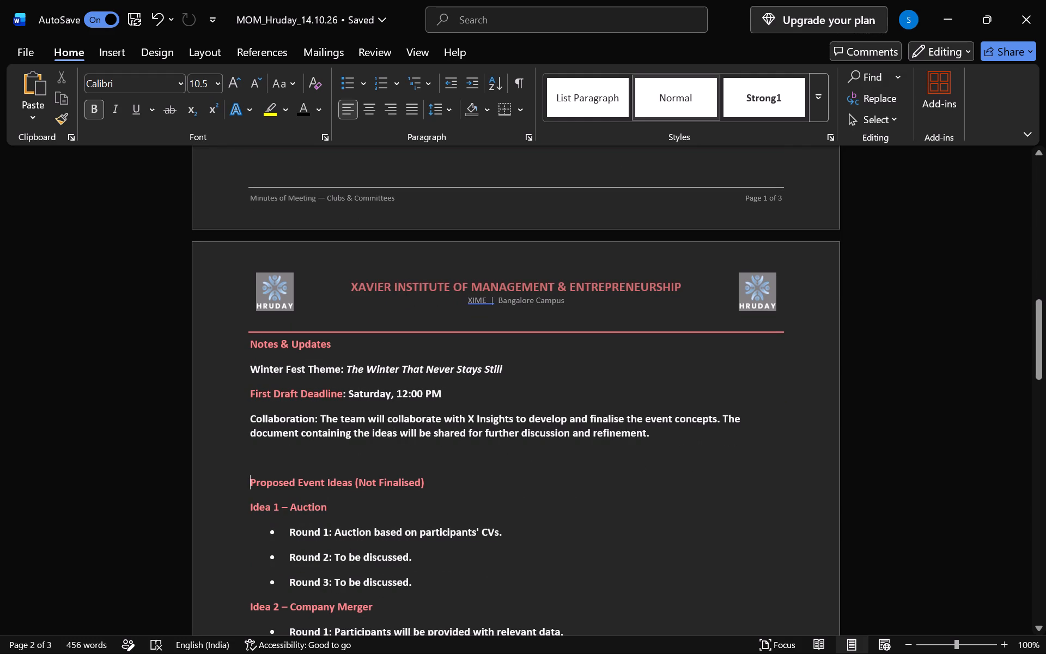
double_click(244, 354)
click(226, 399)
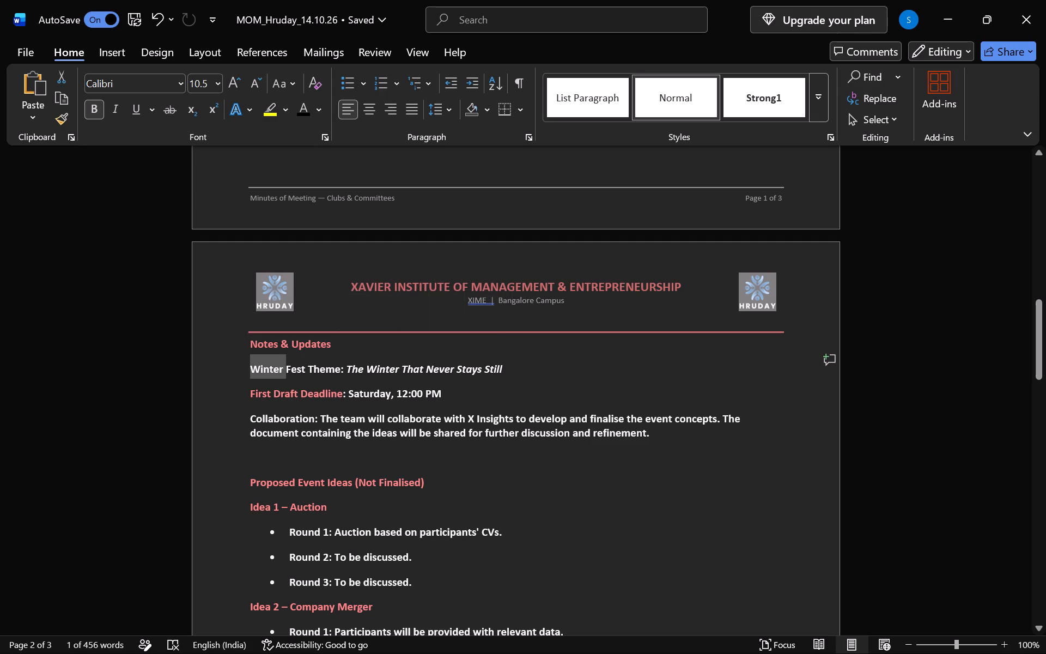
click(229, 431)
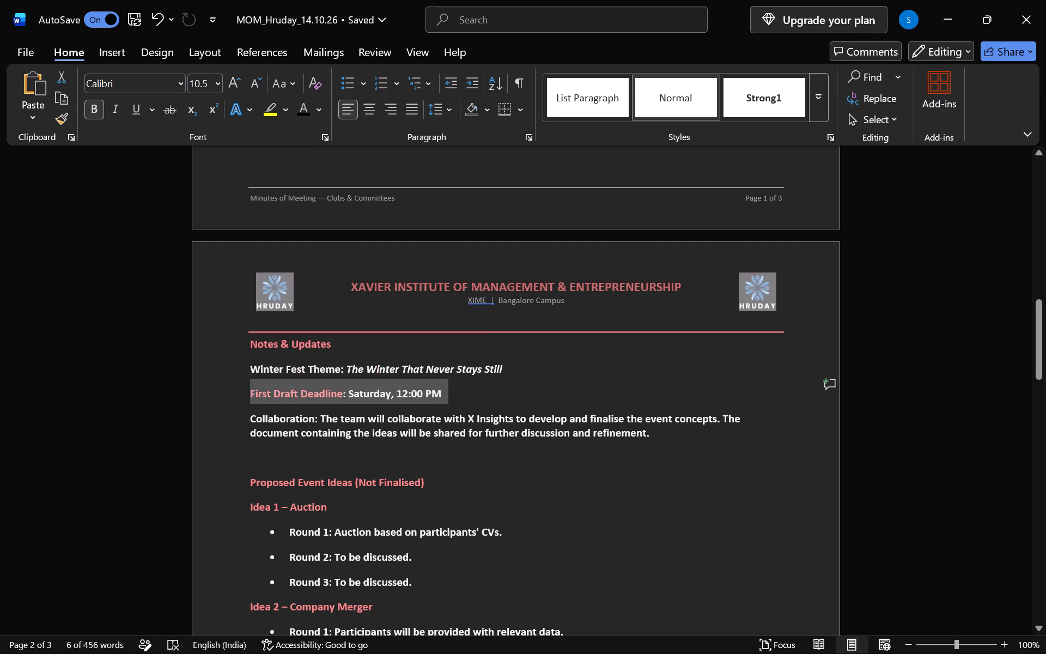
click(632, 476)
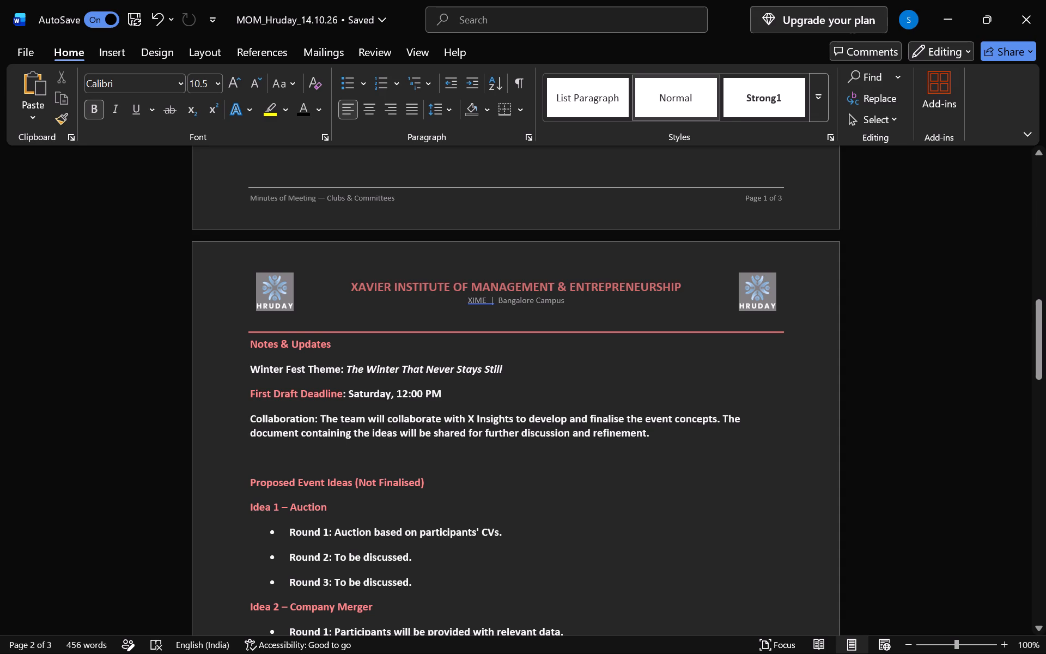
scroll(589, 461, down, 2)
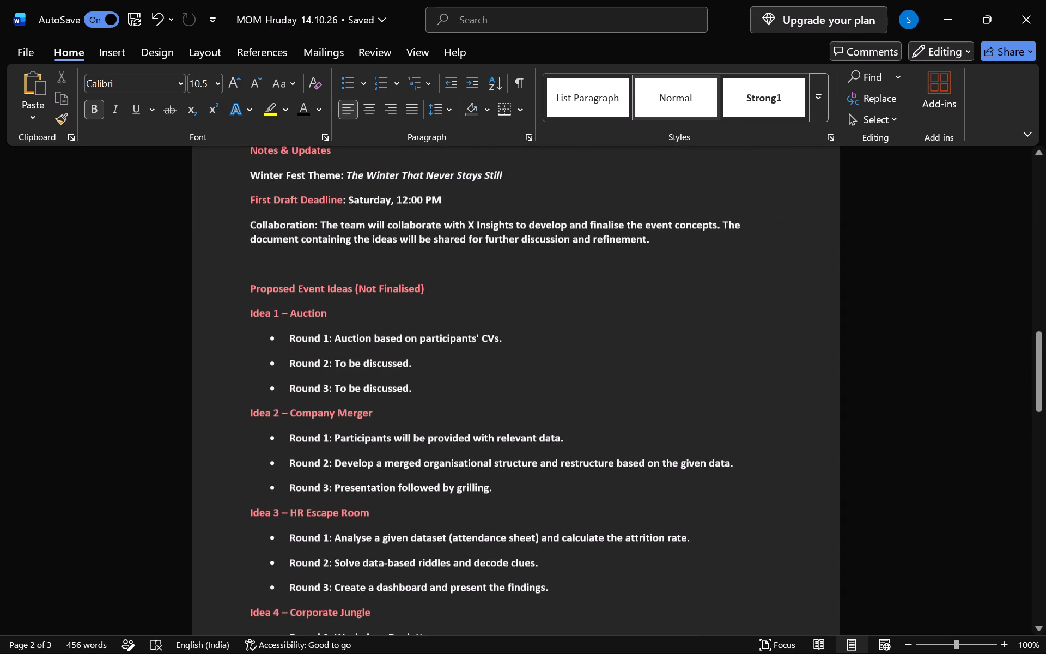
scroll(589, 461, down, 1)
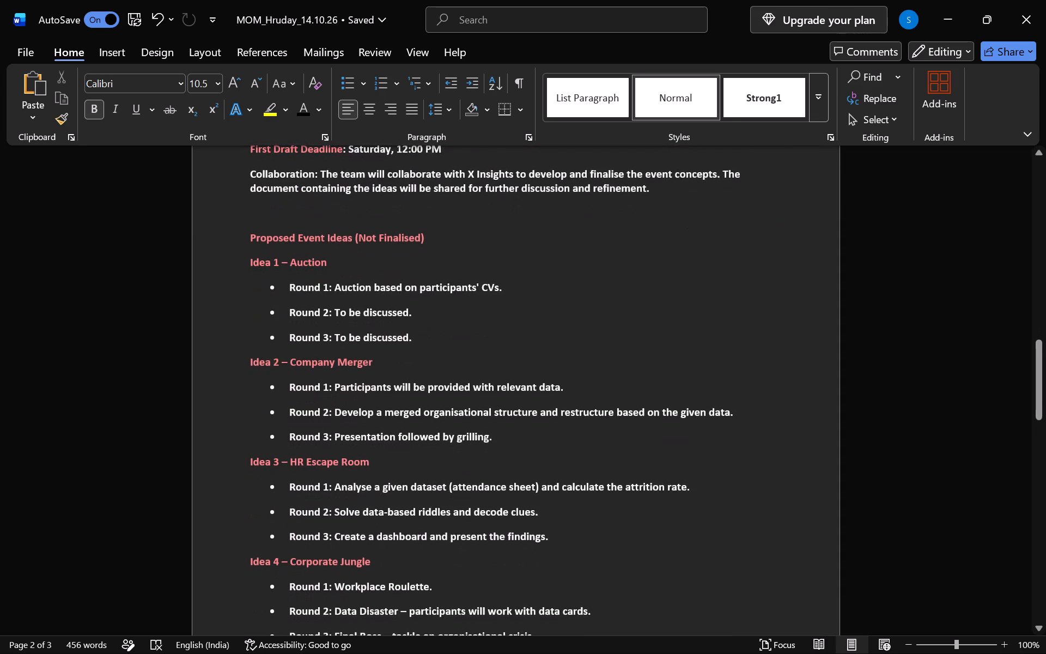
scroll(589, 461, down, 2)
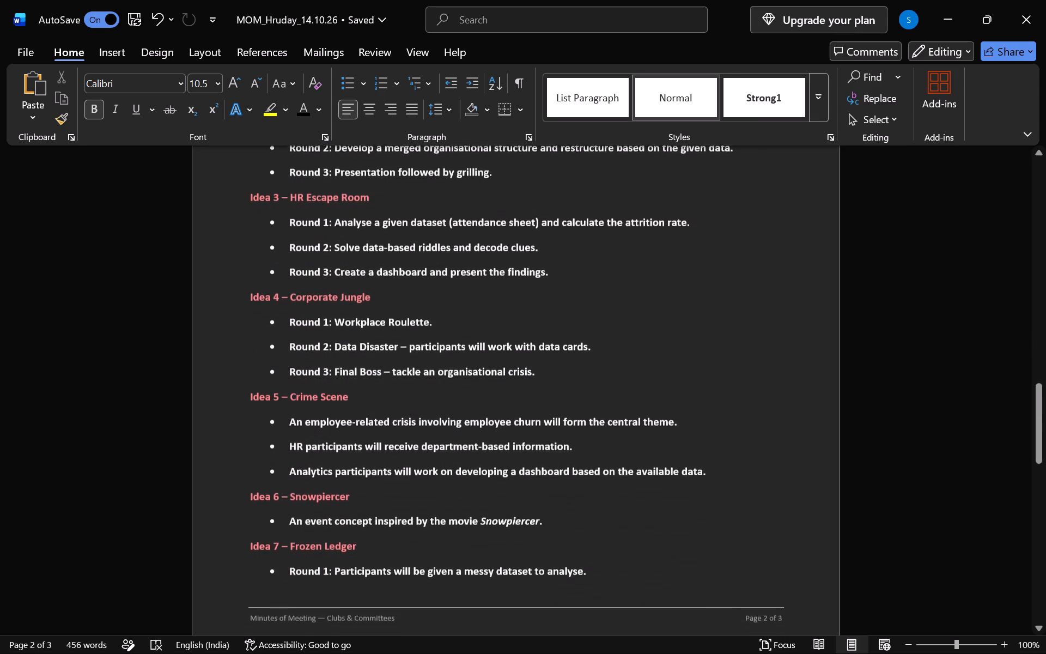
scroll(589, 461, down, 1)
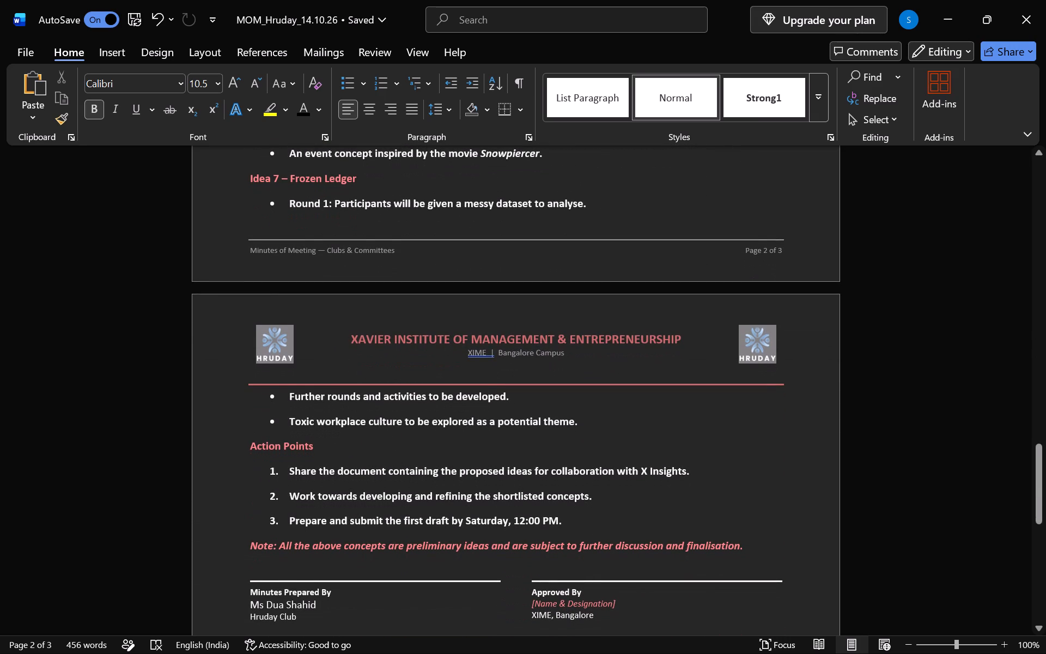
Recheck the event ideas on page 2 and the Action Points, note and sign-off block on page 3.
scroll(589, 461, down, 1)
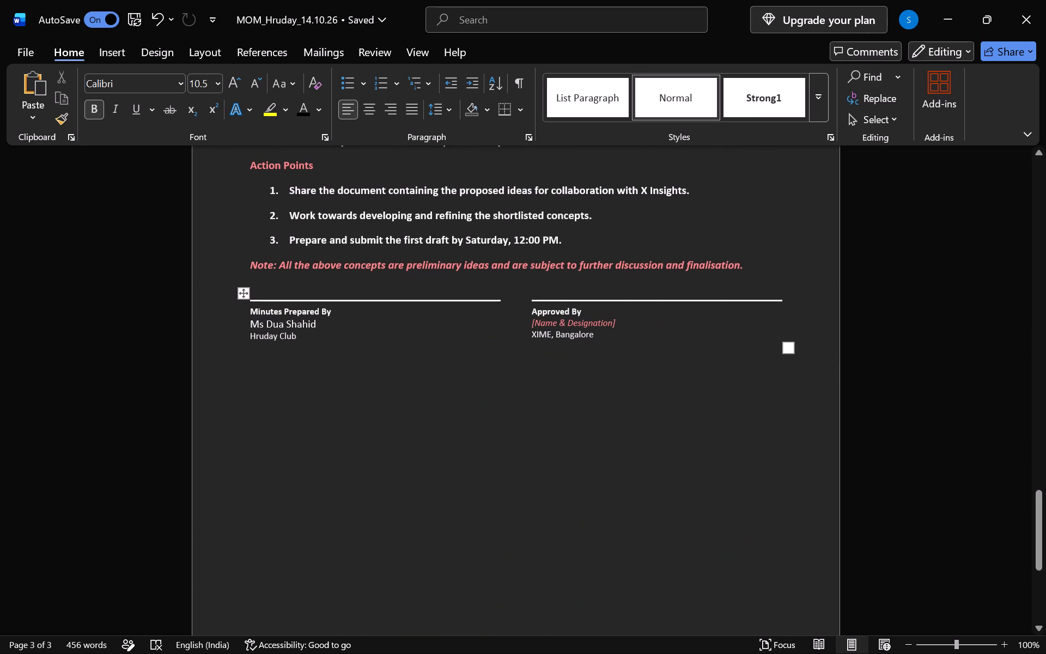
scroll(589, 461, up, 2)
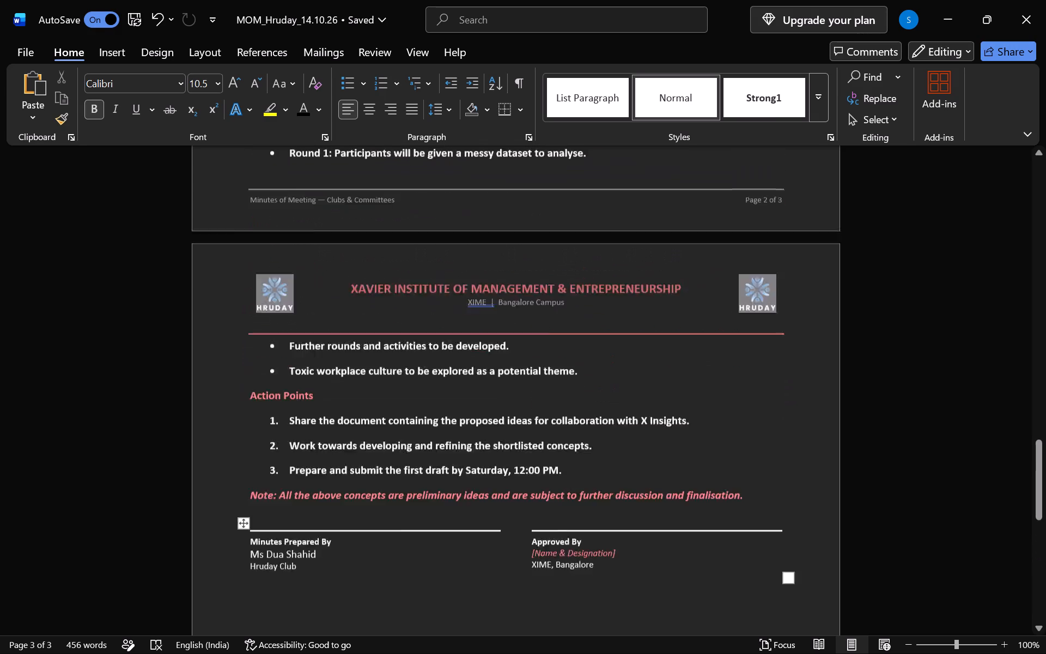
scroll(589, 461, up, 1)
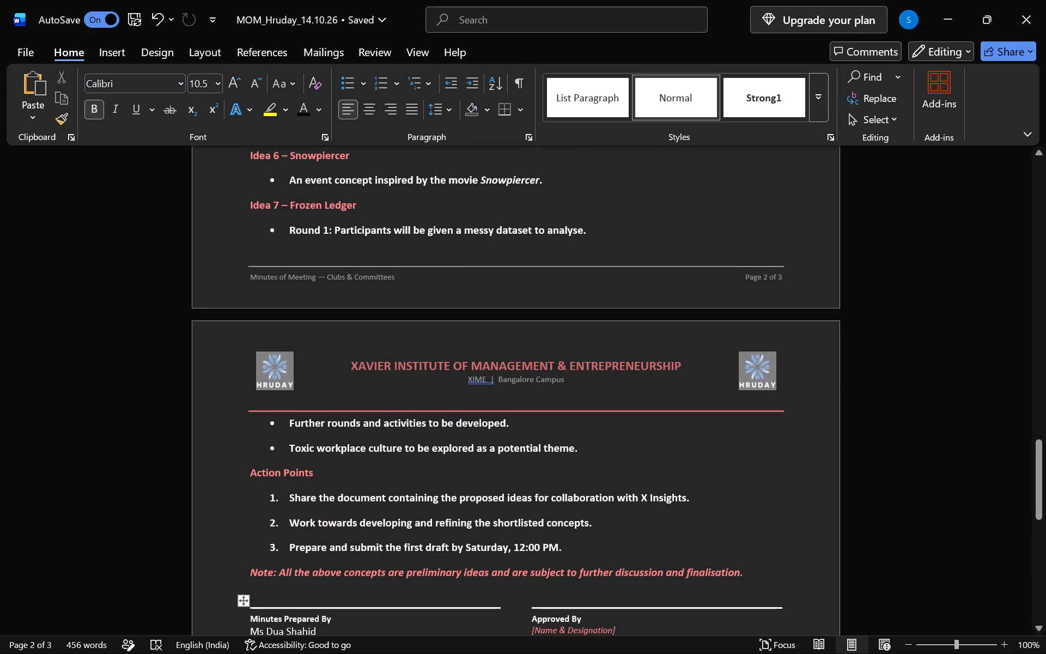
scroll(589, 461, up, 2)
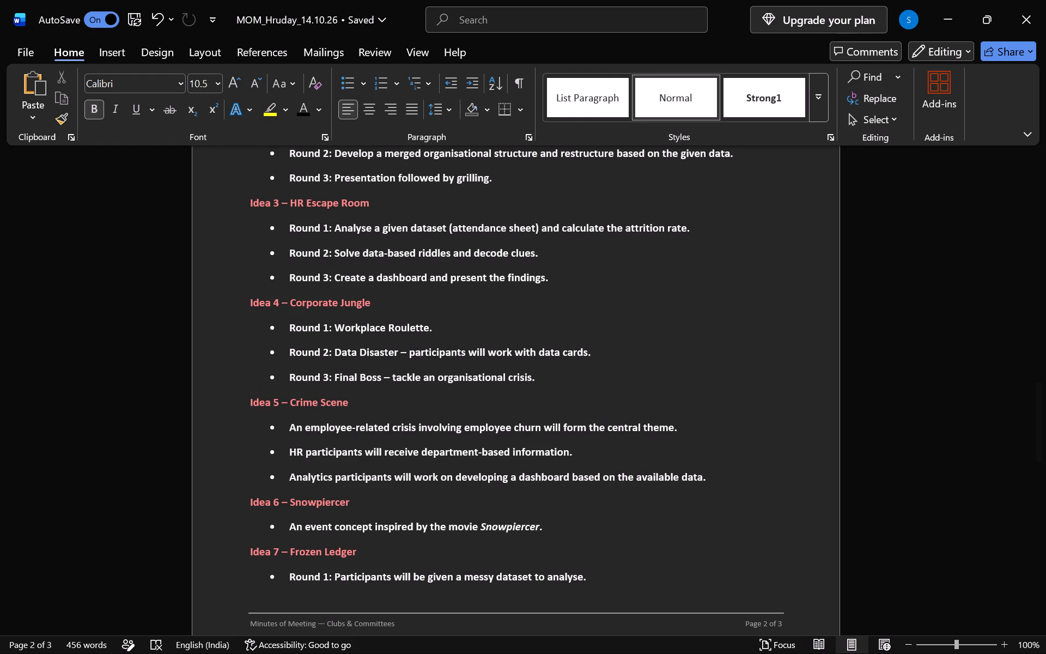
scroll(589, 461, down, 1)
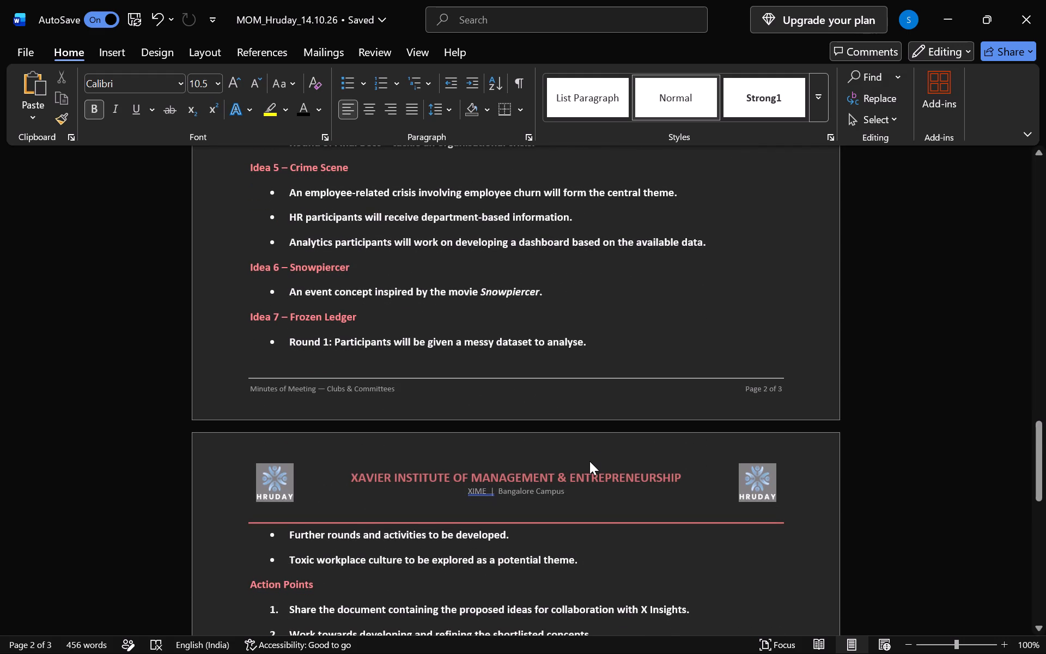
scroll(589, 461, down, 2)
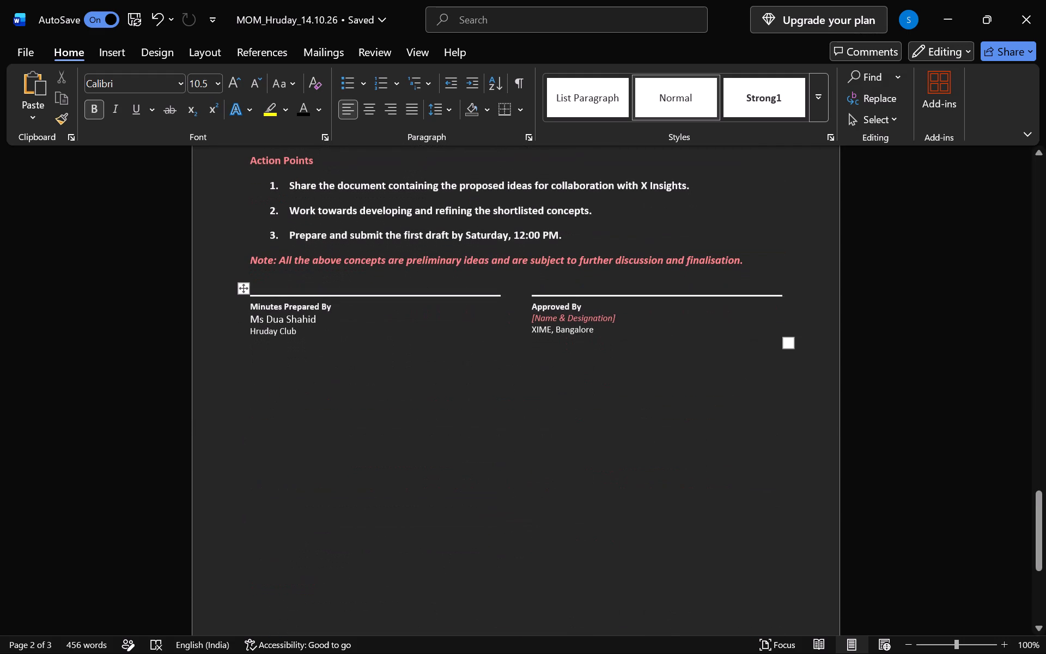
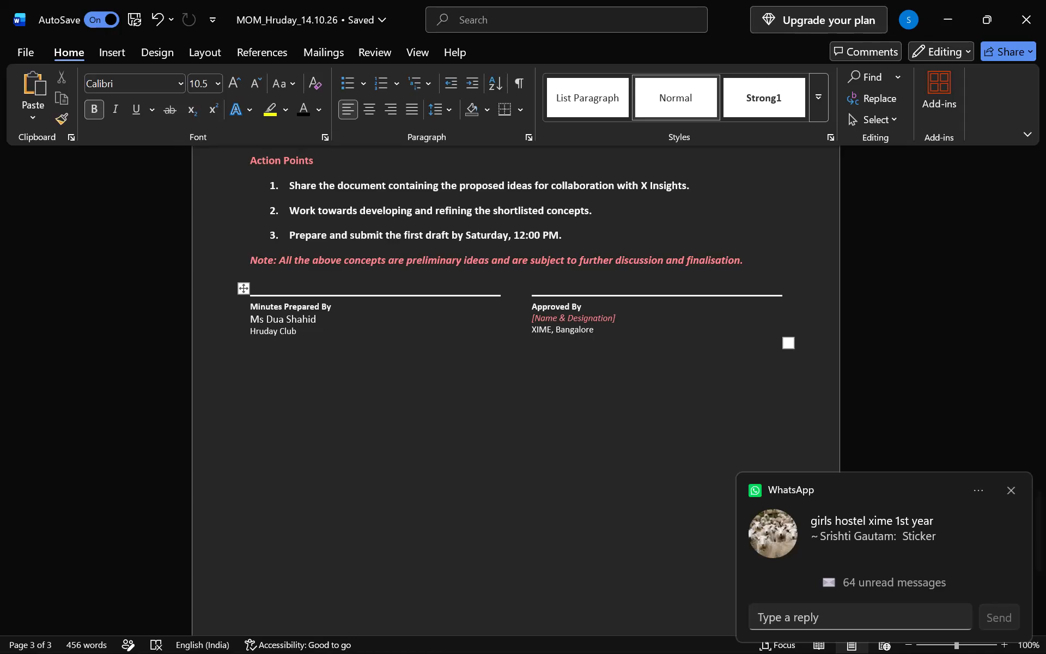
Recheck the minutes from the signature block and Action Points on page 3 back up to Idea 1 – Auction on page 2.
scroll(589, 461, up, 2)
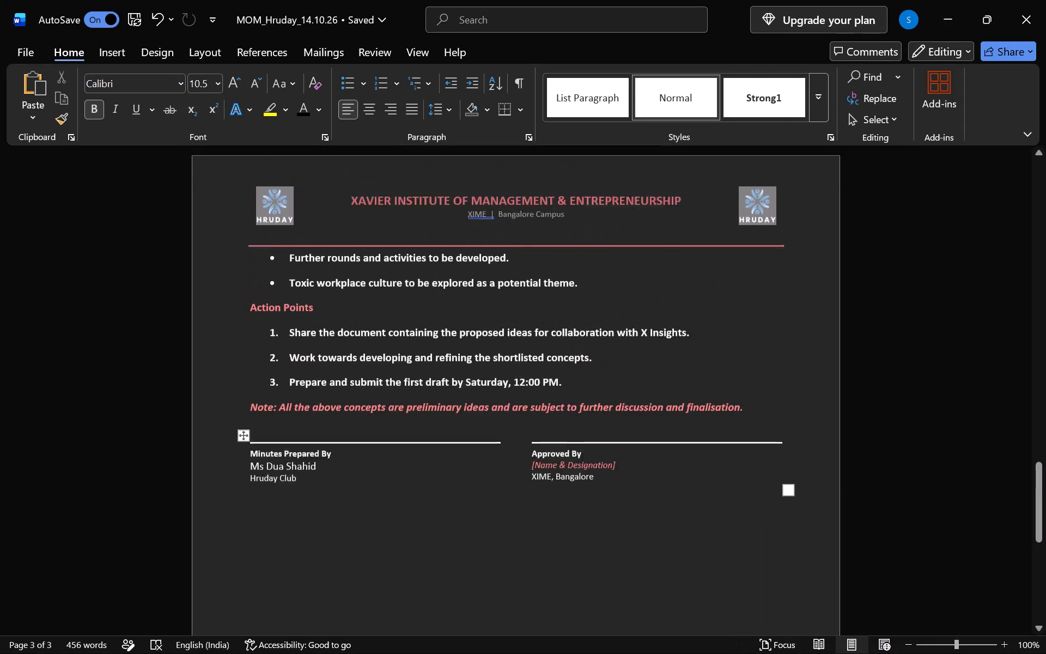
scroll(589, 461, up, 2)
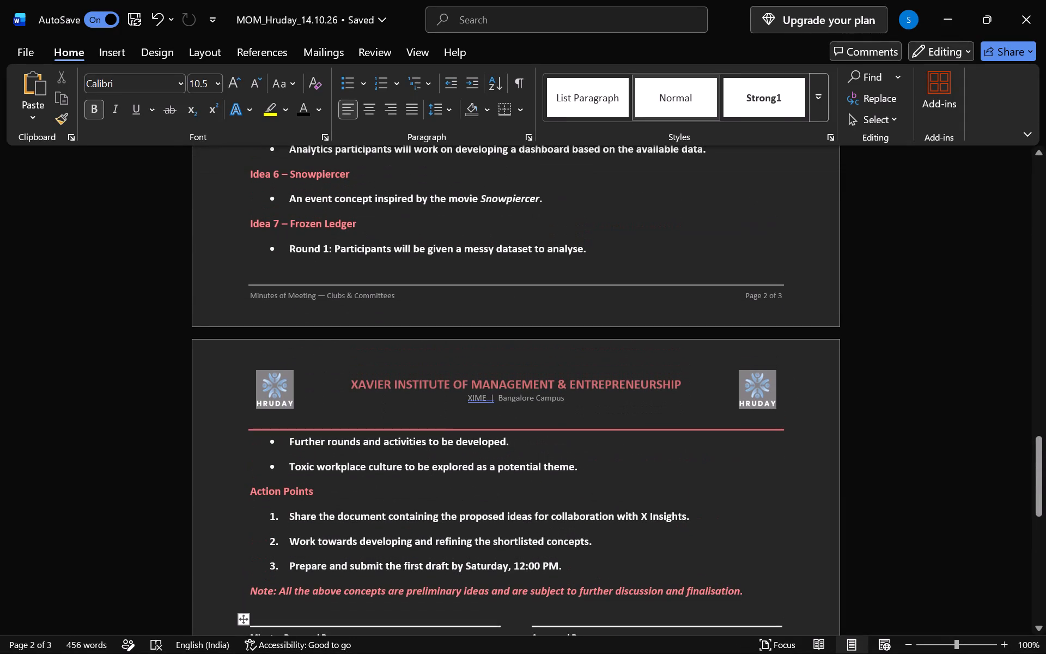
scroll(589, 461, up, 1)
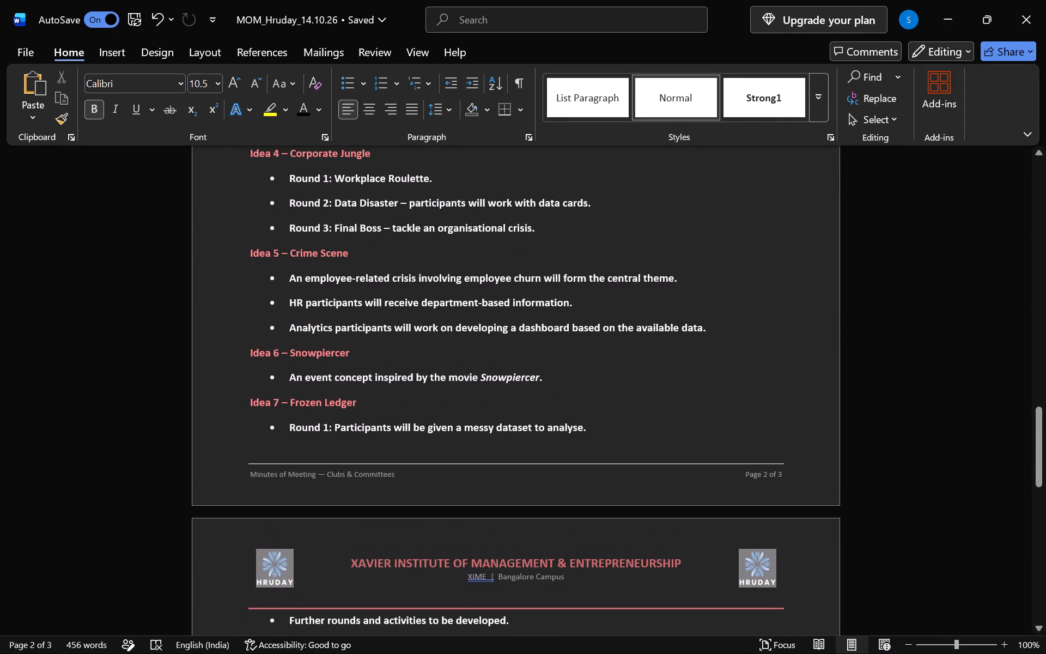
scroll(589, 461, up, 3)
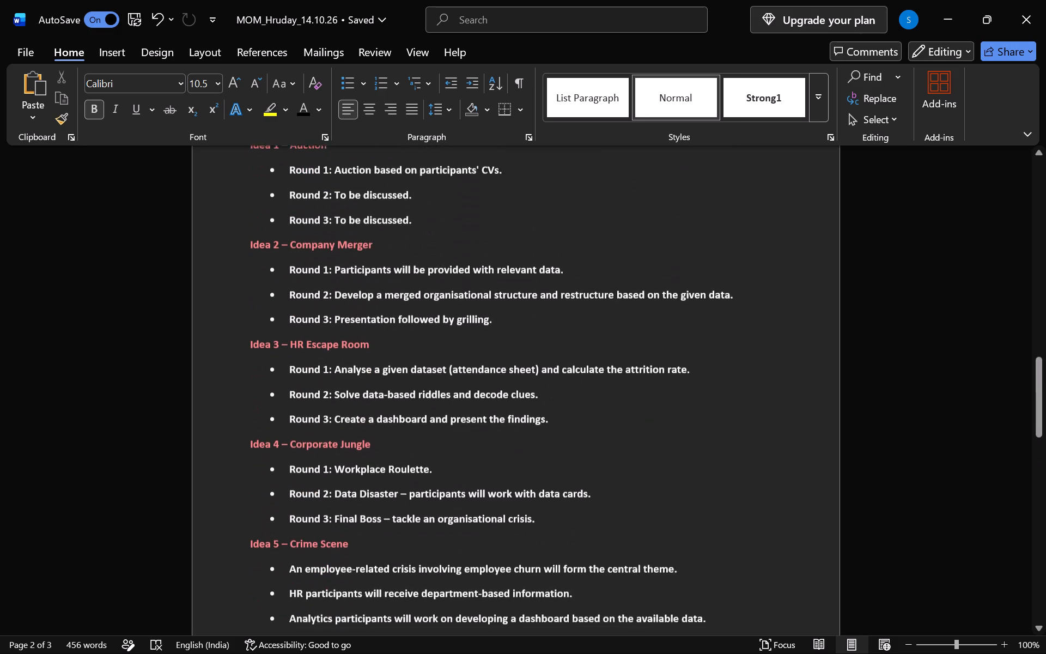
scroll(589, 461, up, 1)
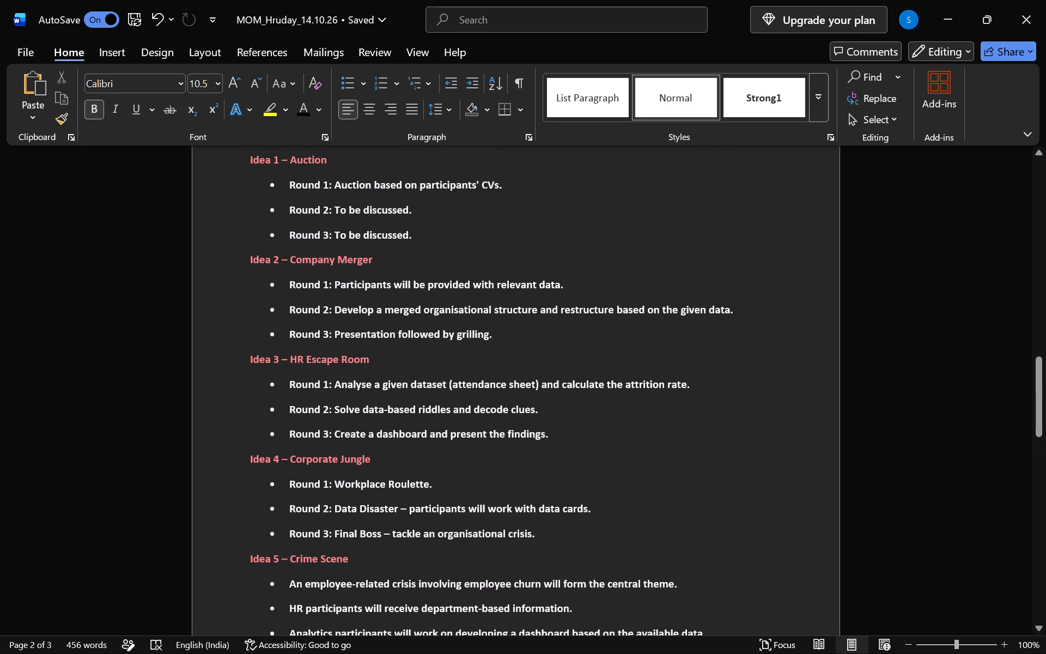
Check the minutes from the event ideas on page 2 back up through the participants table to the page 1 title.
scroll(589, 461, up, 1)
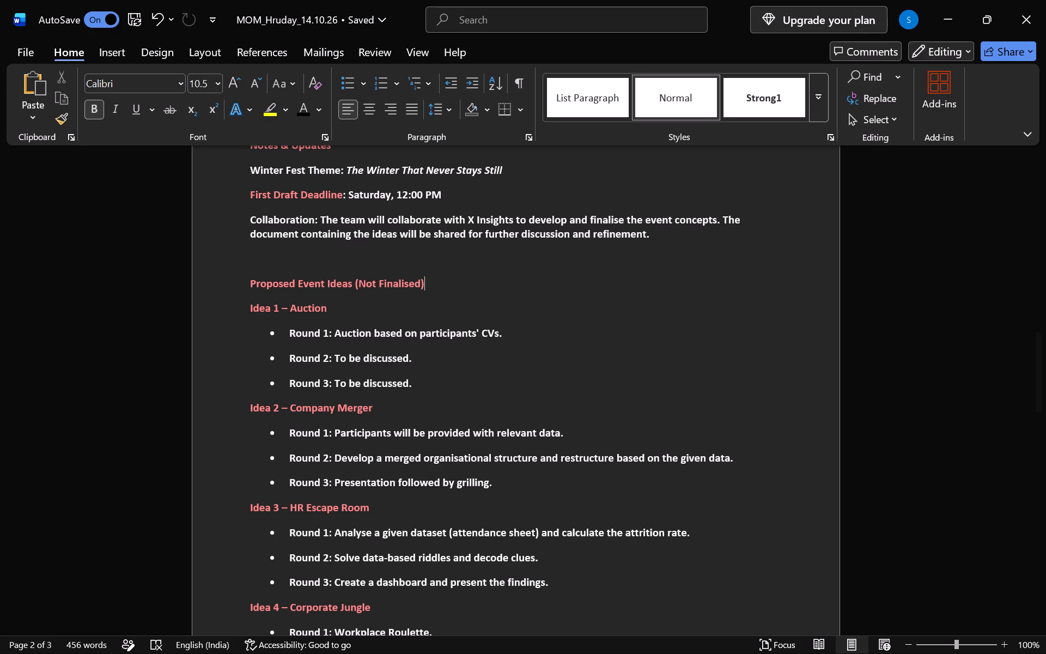
scroll(589, 461, up, 1)
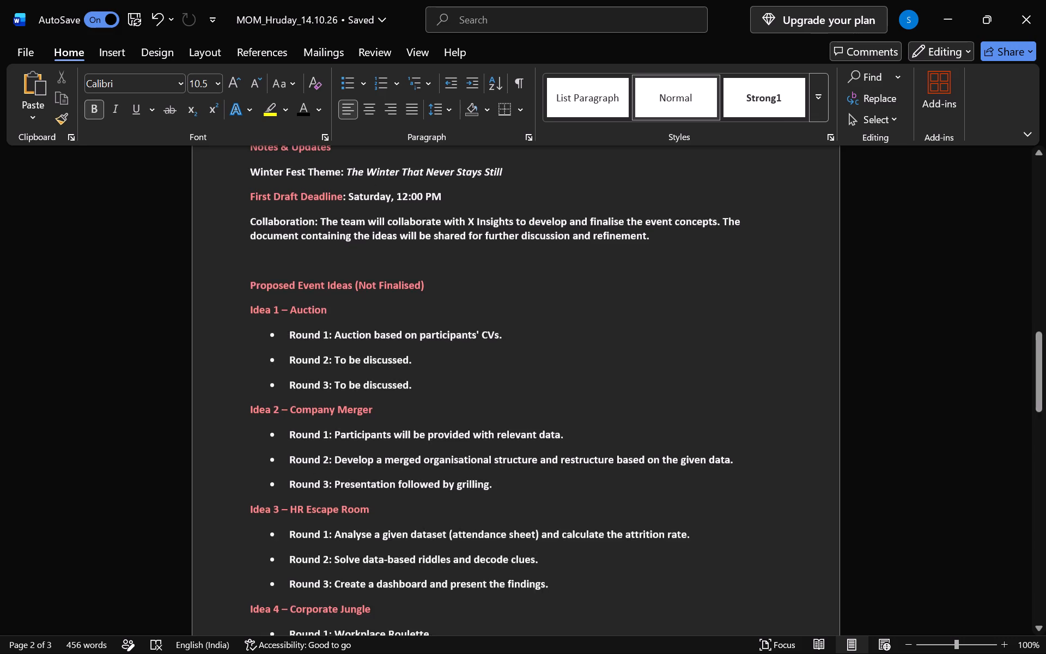
scroll(589, 461, up, 2)
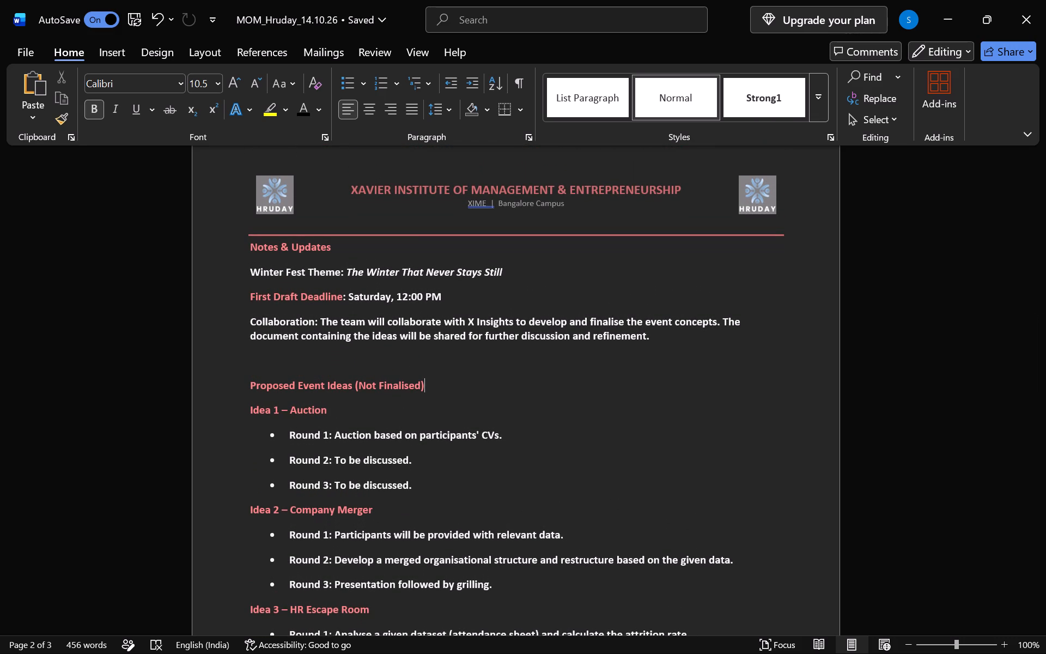
scroll(589, 461, up, 2)
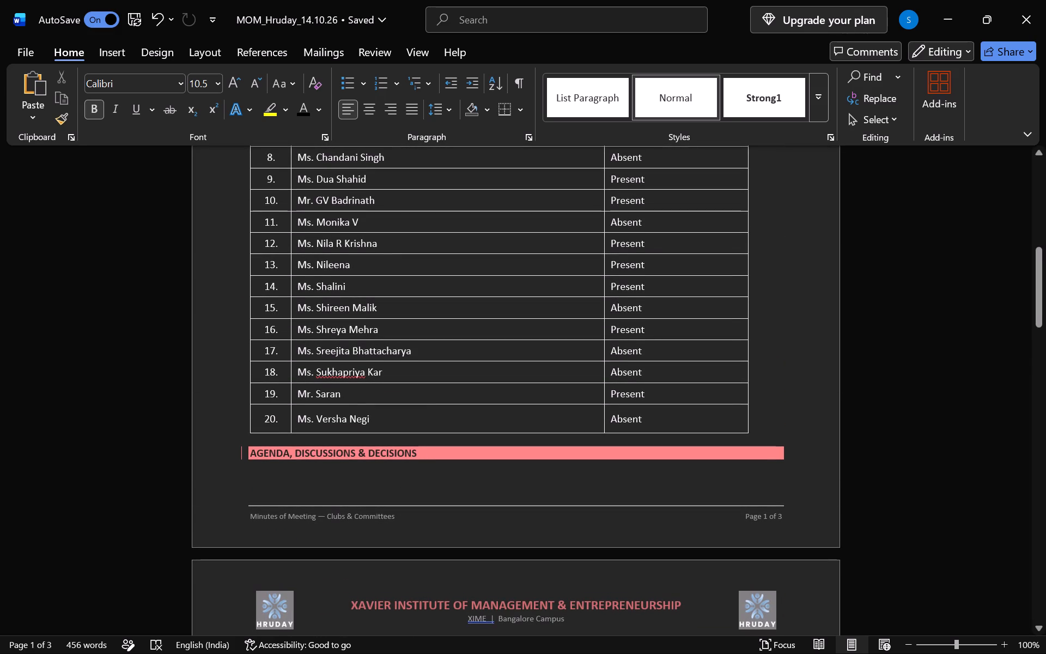
scroll(589, 461, up, 3)
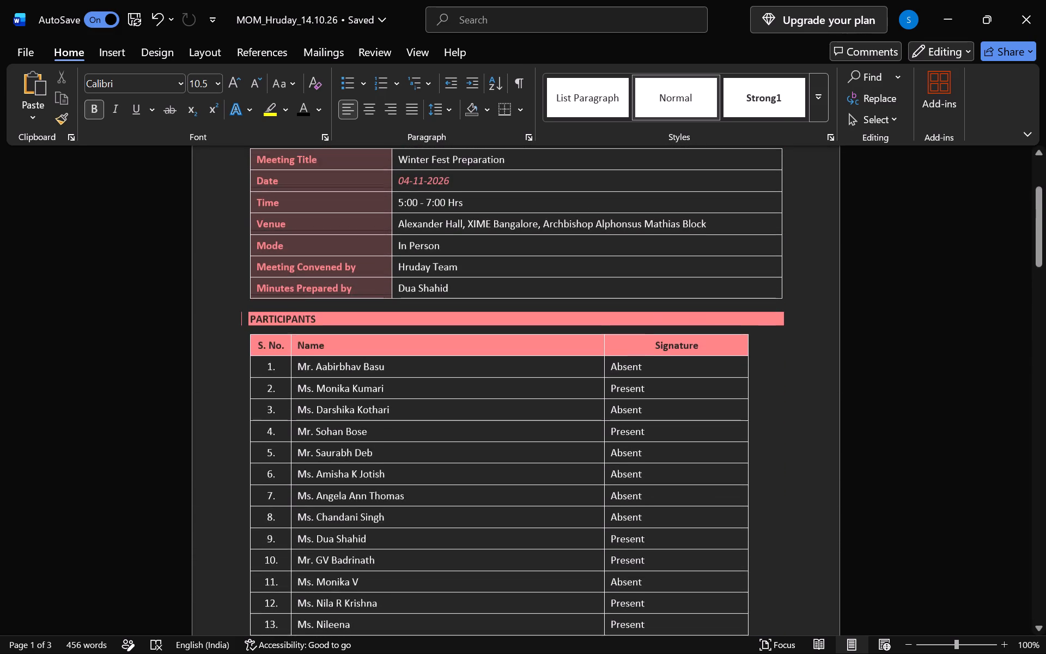
scroll(589, 461, up, 3)
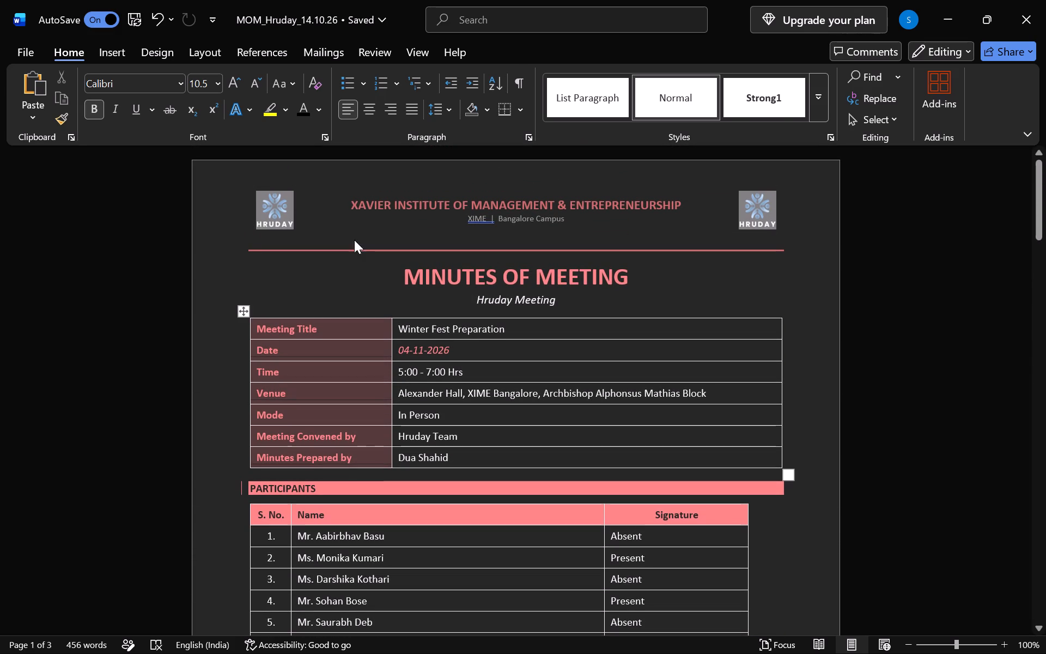
Save a copy of the minutes as a PDF named MOM_Hruday_04.11.26 in the OneDrive Documents folder.
click(14, 57)
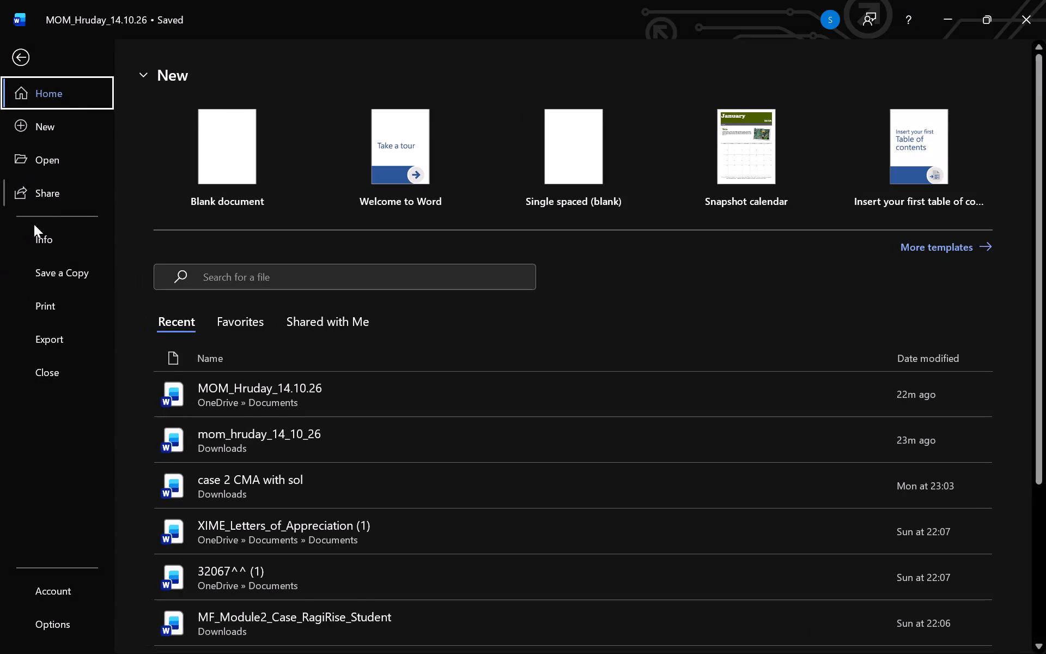
click(56, 267)
click(451, 184)
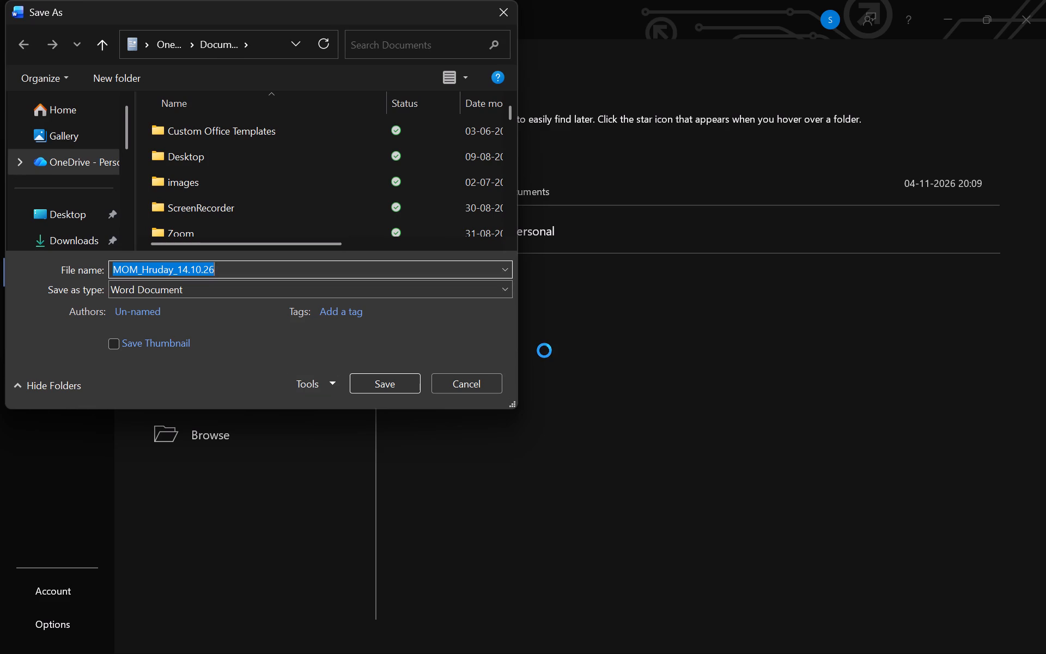
click(185, 269)
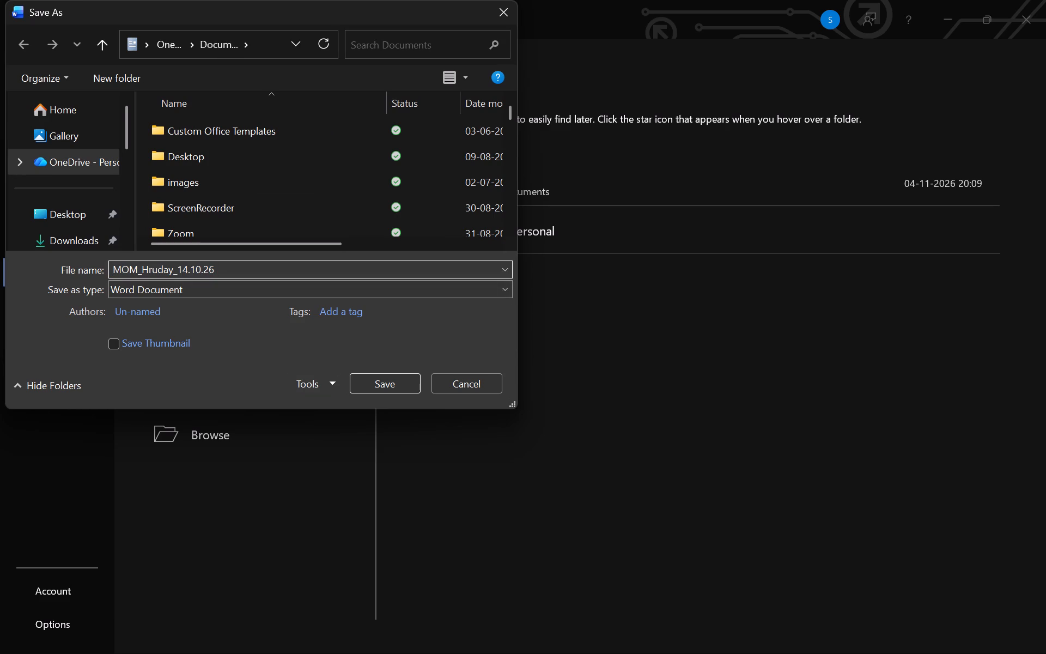
key(BackSpace)
key(BackSpace)
text(04)
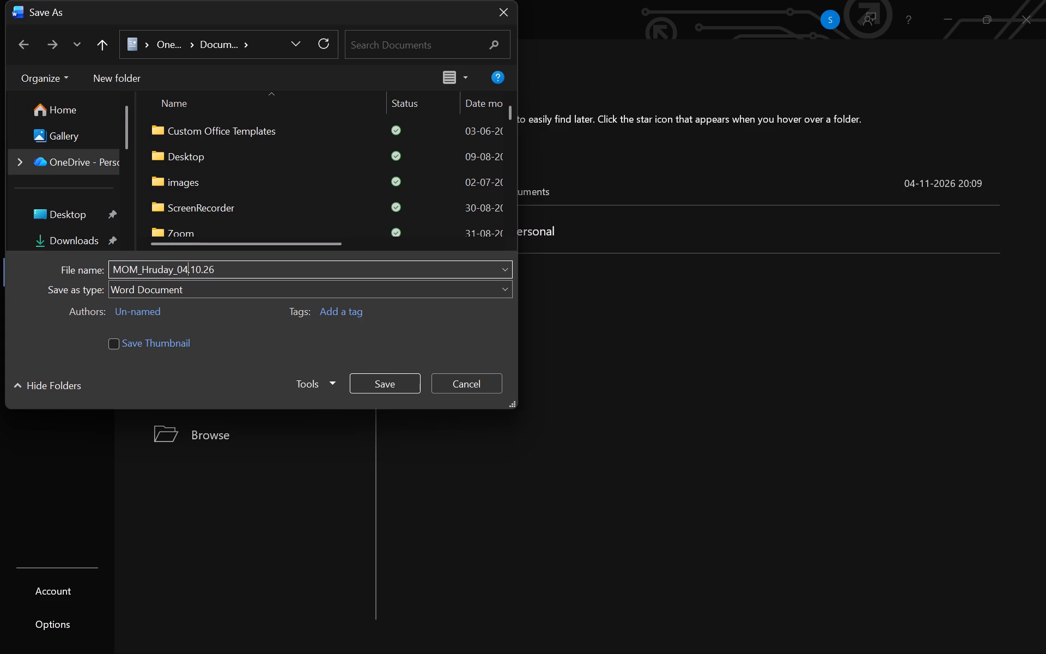
click(199, 269)
key(BackSpace)
key(1)
click(346, 282)
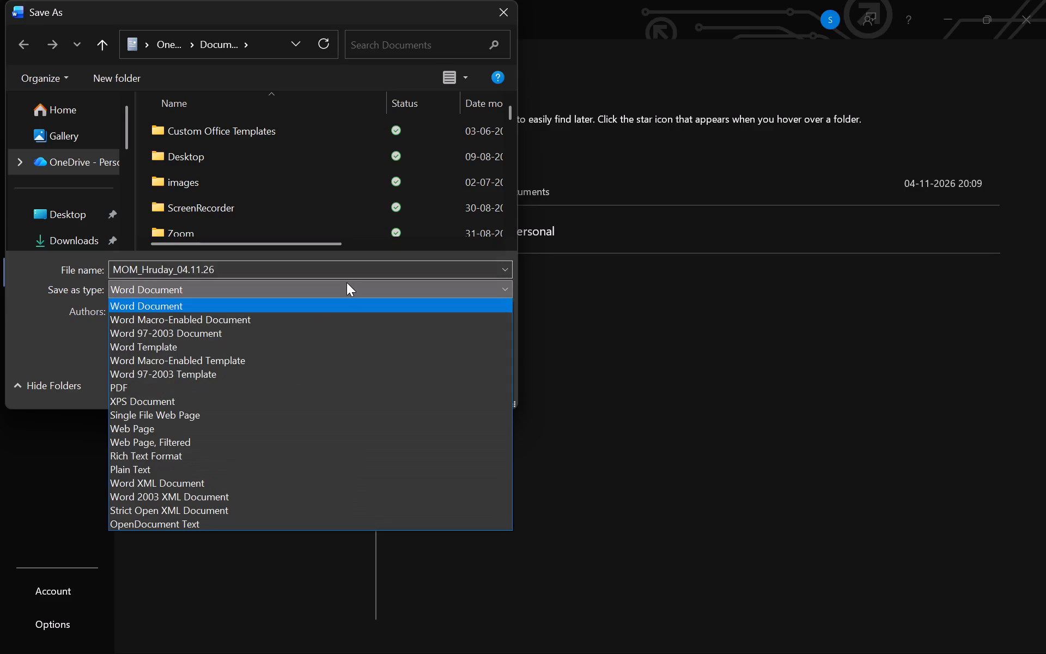
click(196, 390)
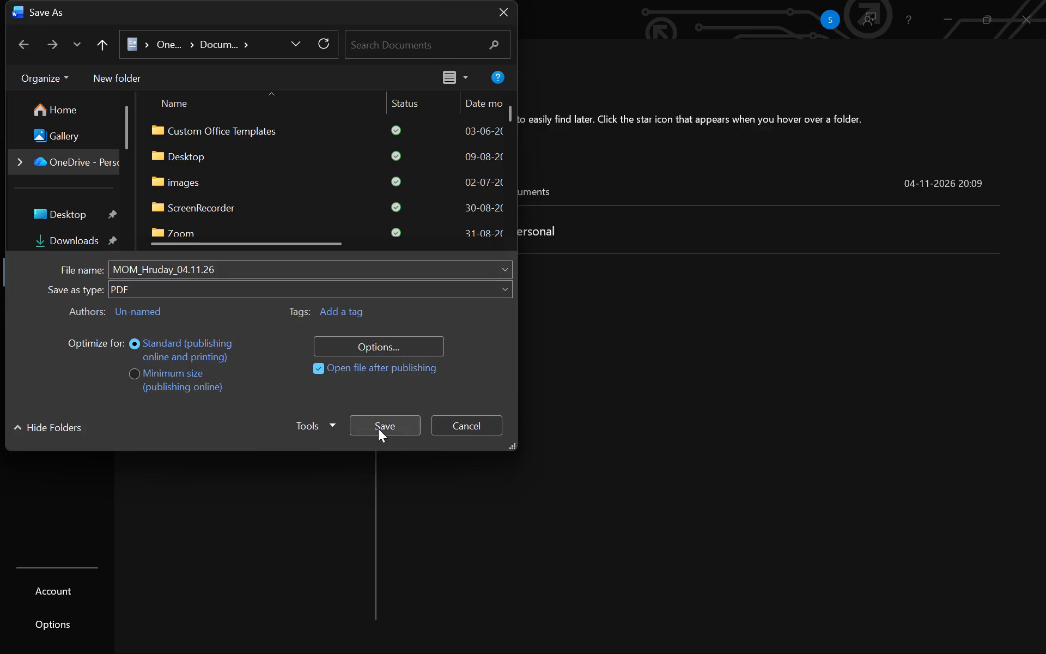
click(378, 428)
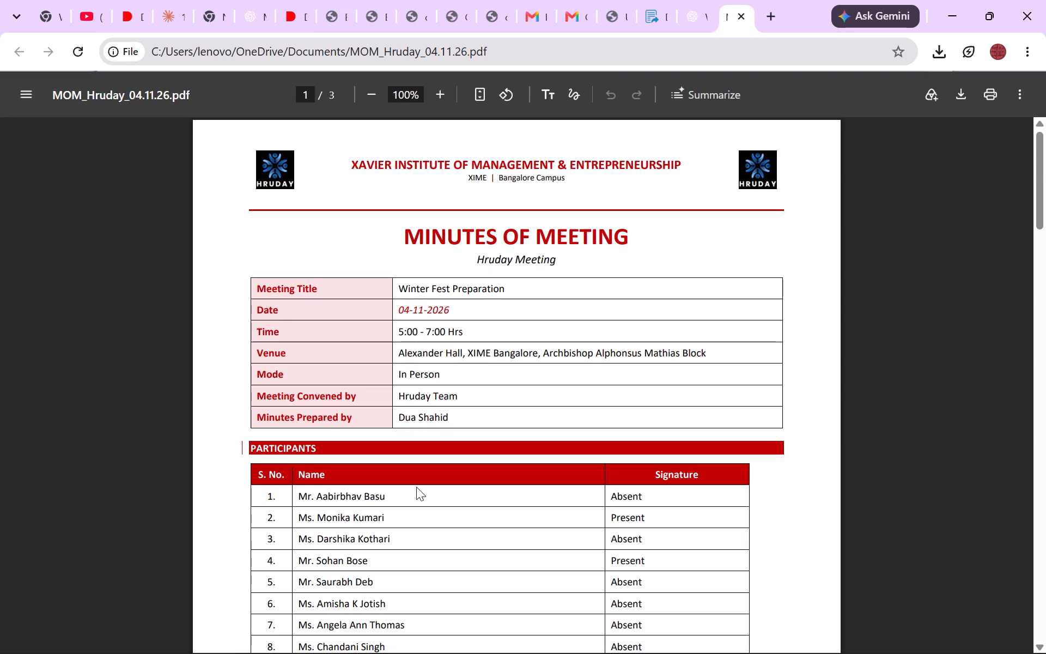
Download the minutes PDF from the Chrome viewer into the Downloads folder as MOM_Hruday_04.11.26.
click(954, 90)
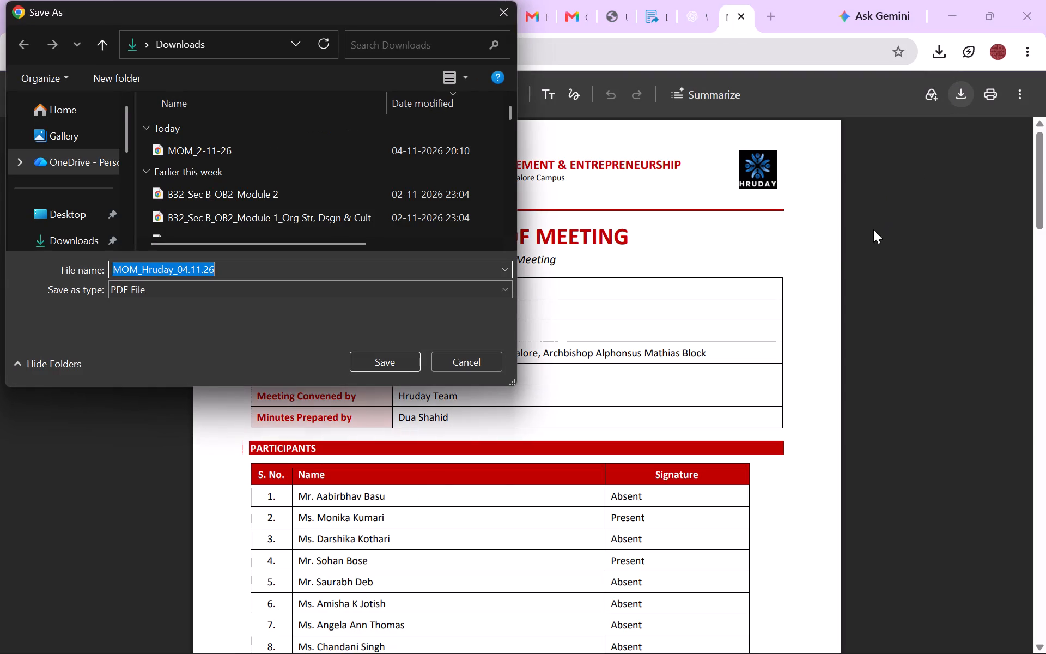
click(392, 364)
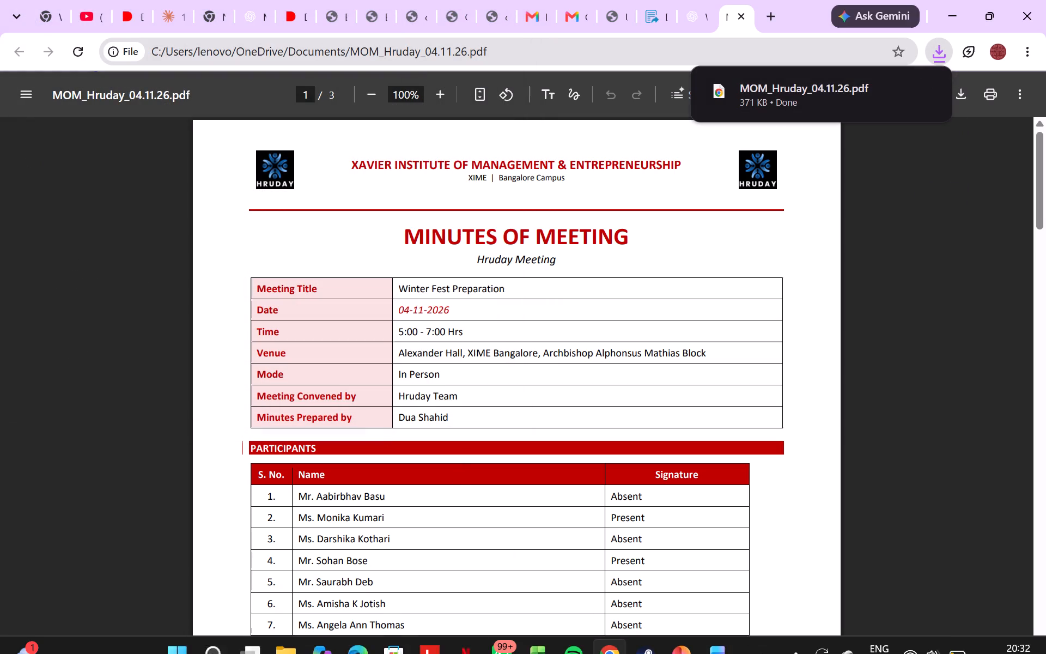
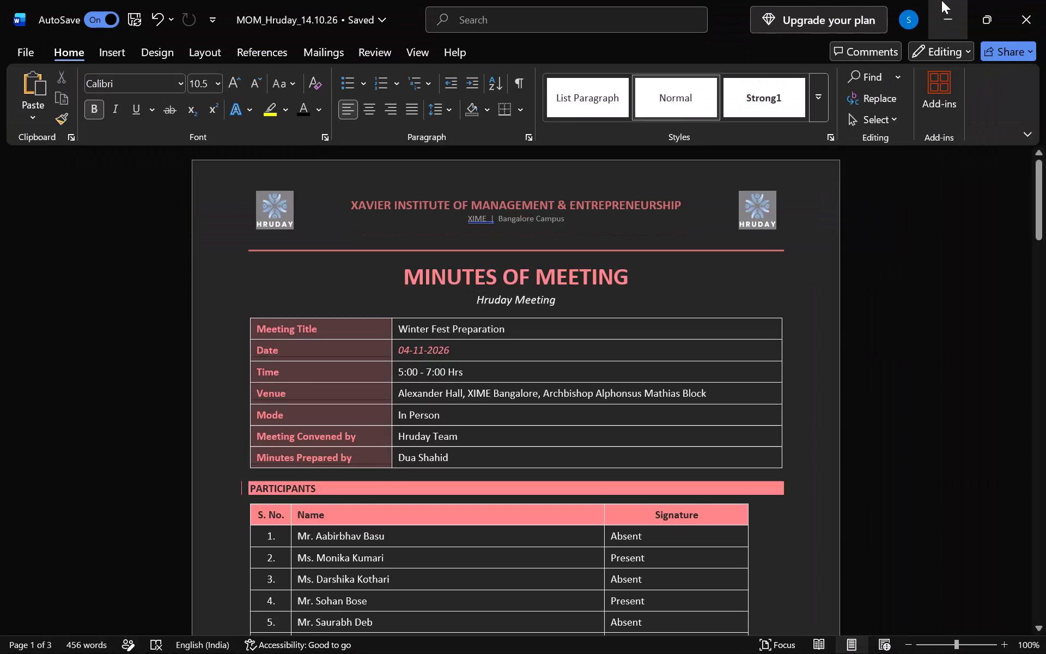
Minimise the Word window to show the desktop.
click(941, 0)
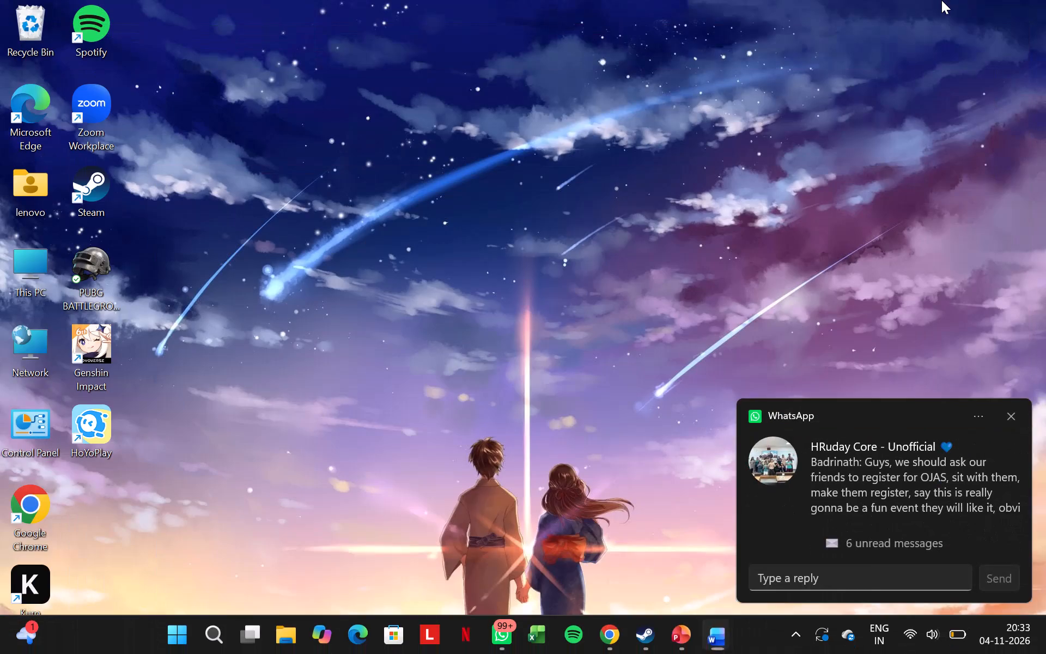
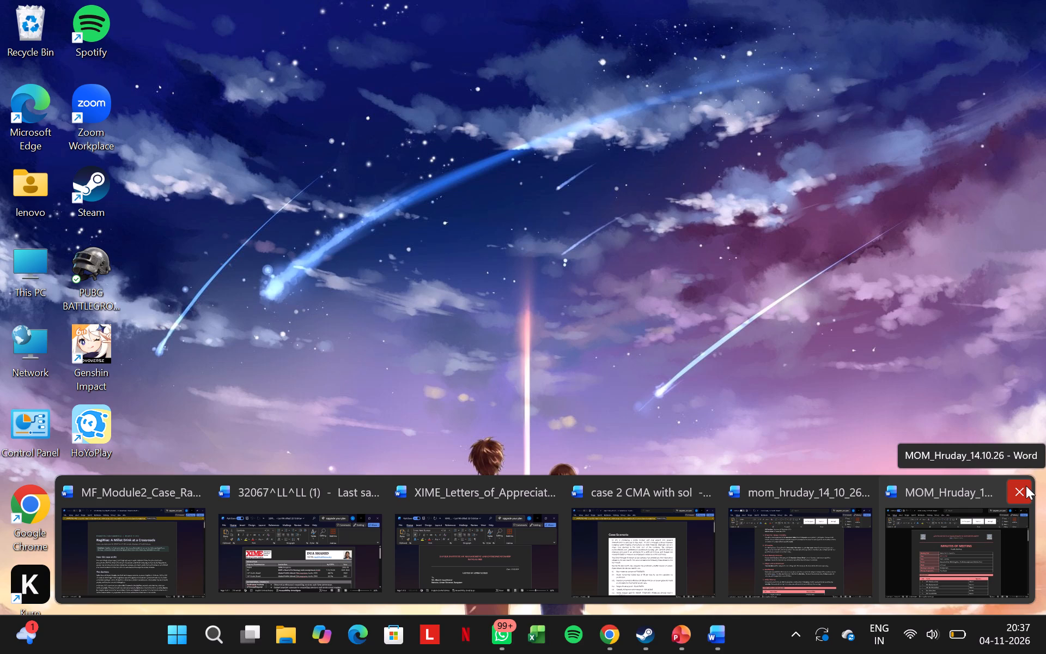
Close all the other open Word documents, keeping only MOM_Hruday_14.10.26 open.
click(858, 493)
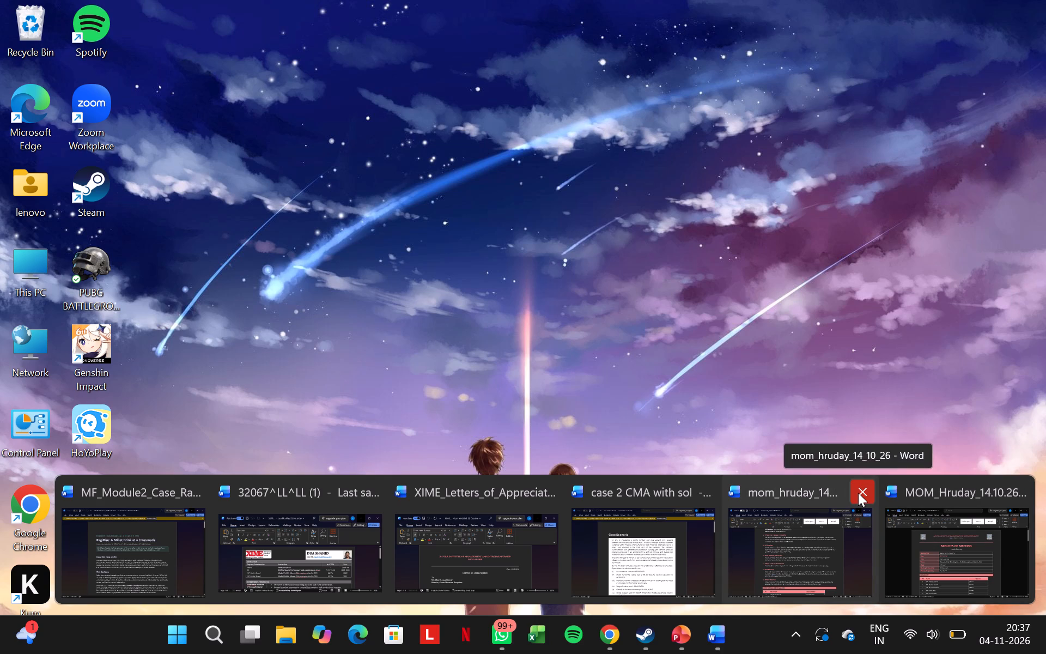
click(861, 489)
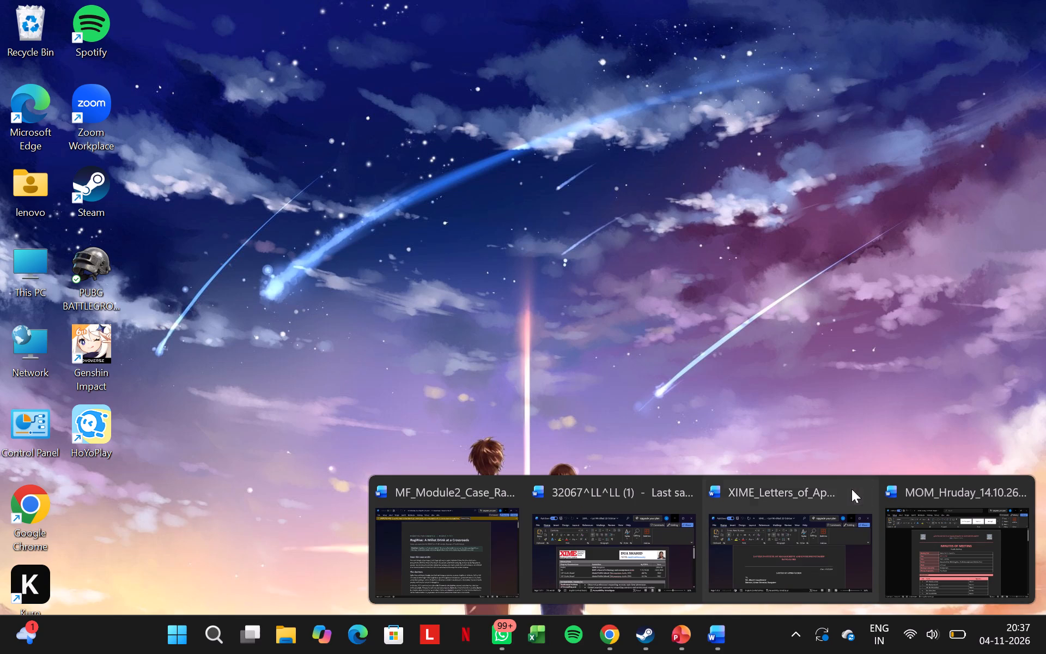
click(861, 489)
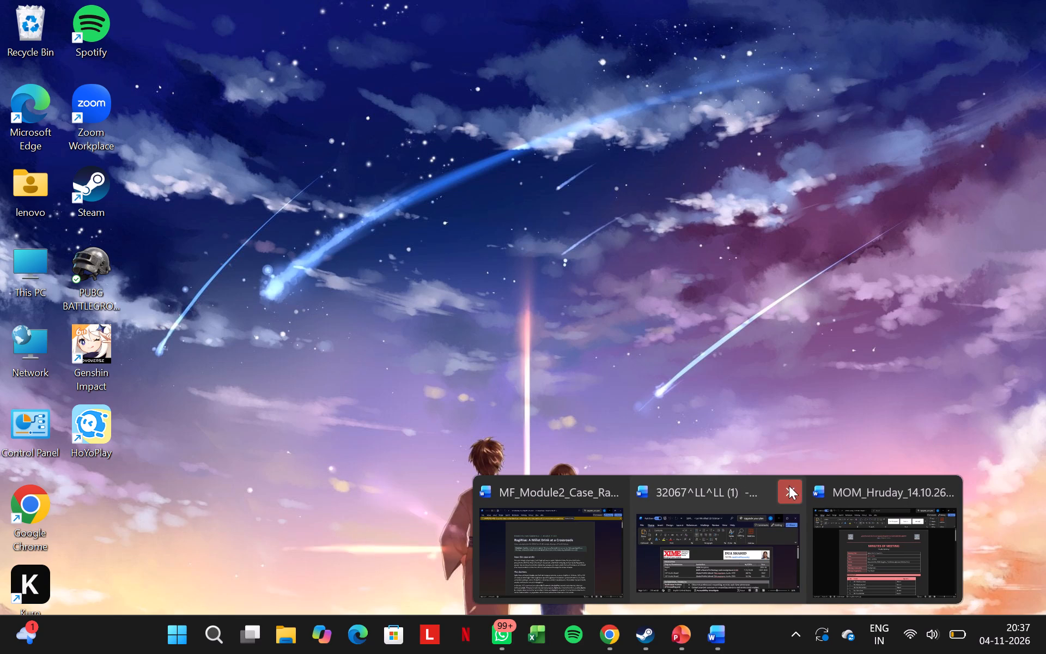
click(789, 486)
click(695, 489)
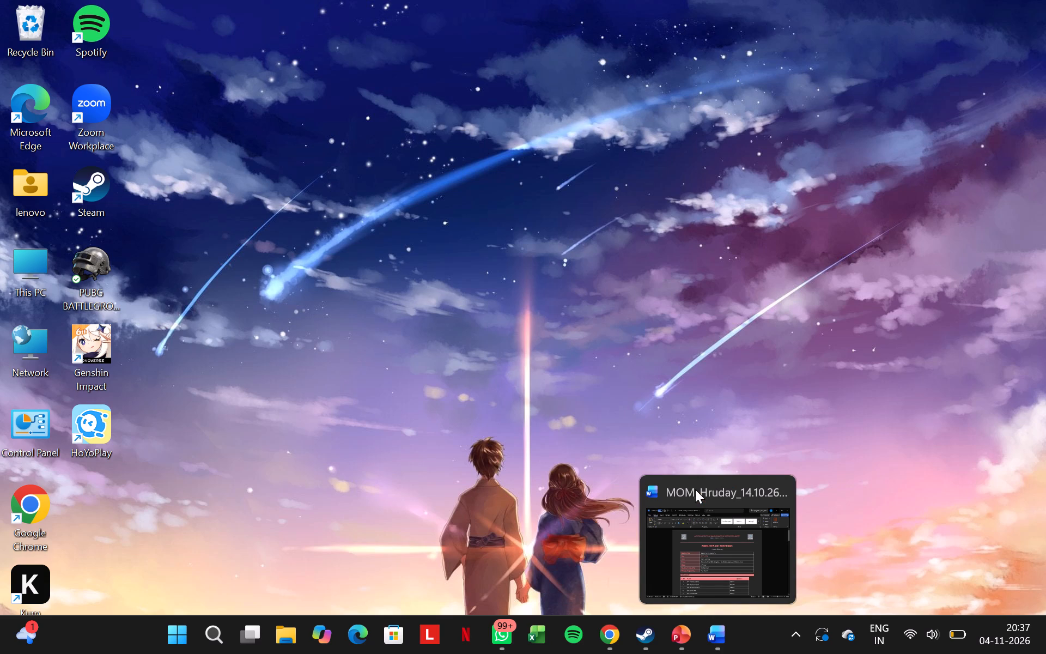
Switch to MOM_Hruday_14.10.26 in Word and review the meeting details, participants' attendance and the transition from page 1 to page 2.
click(736, 541)
scroll(607, 364, down, 2)
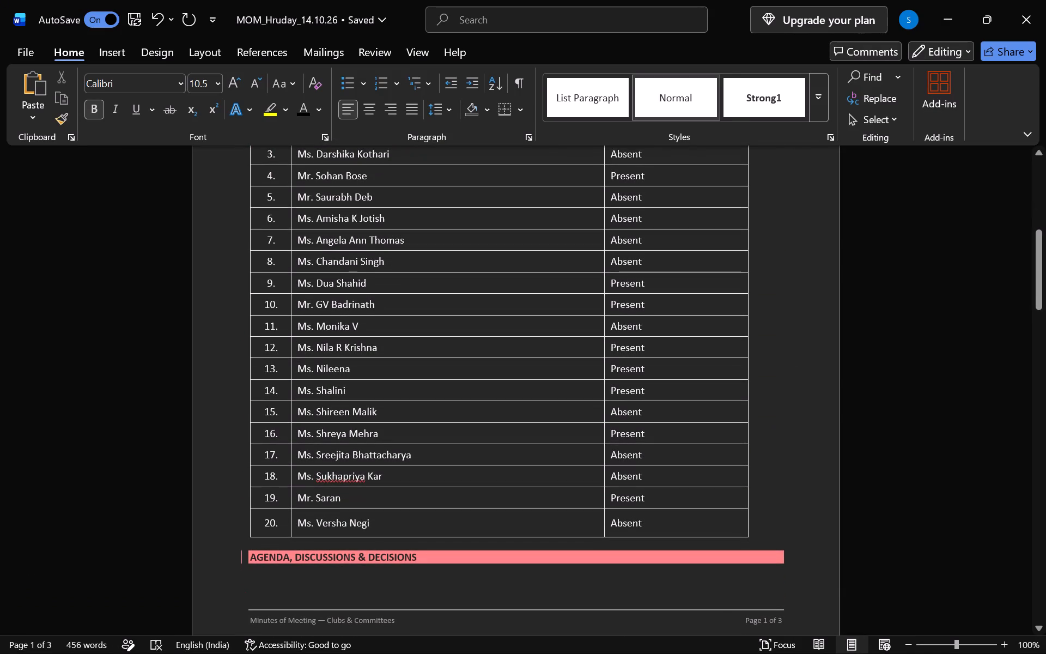
scroll(607, 364, up, 3)
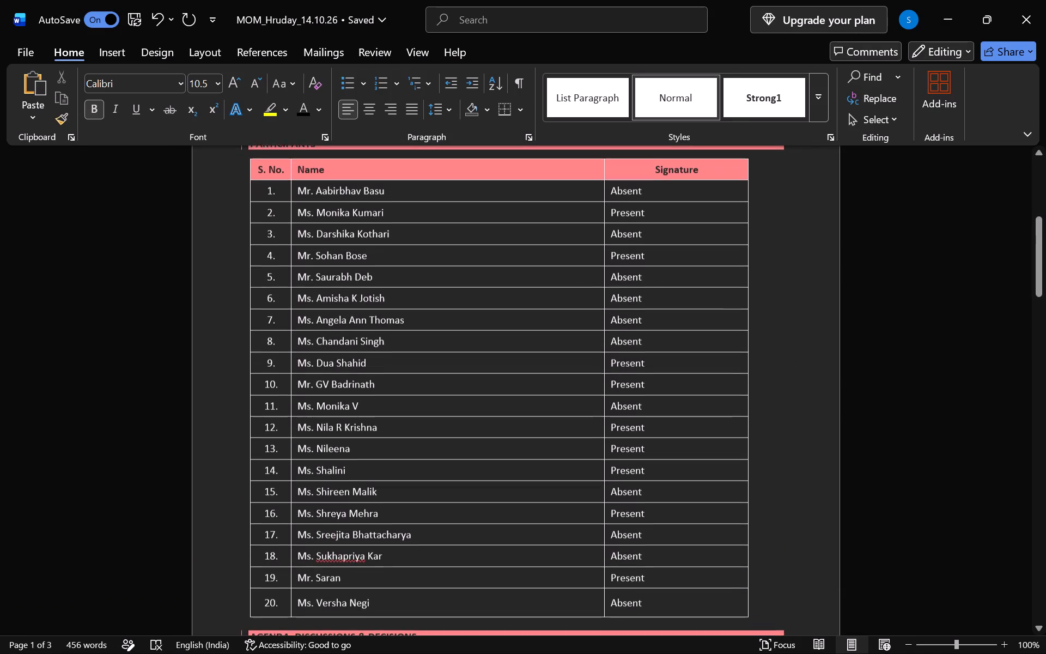
scroll(607, 364, up, 1)
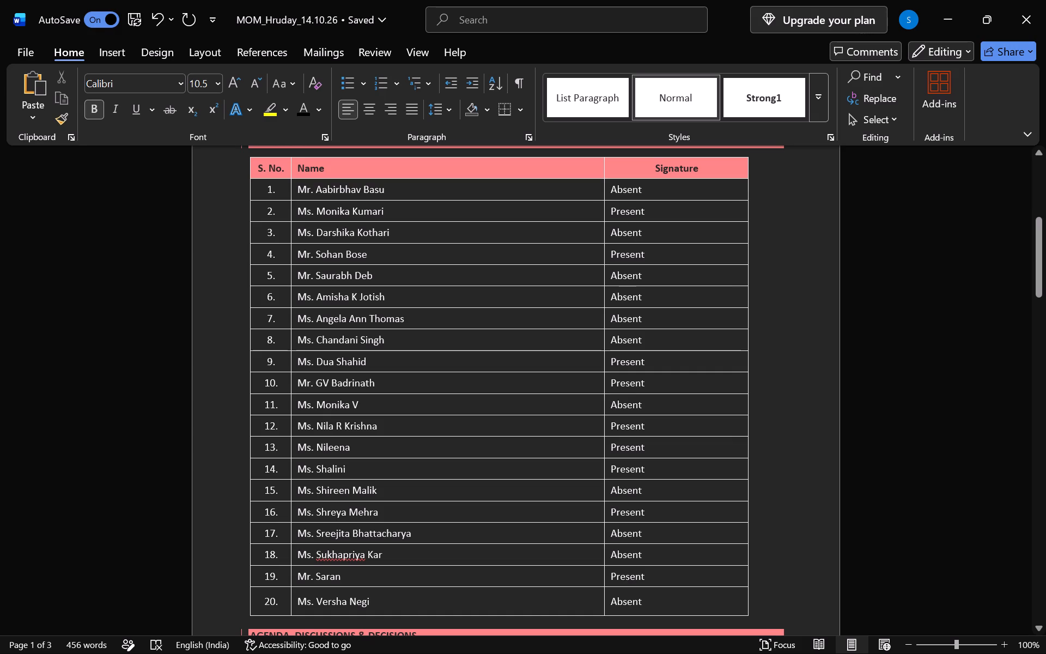
scroll(607, 364, up, 1)
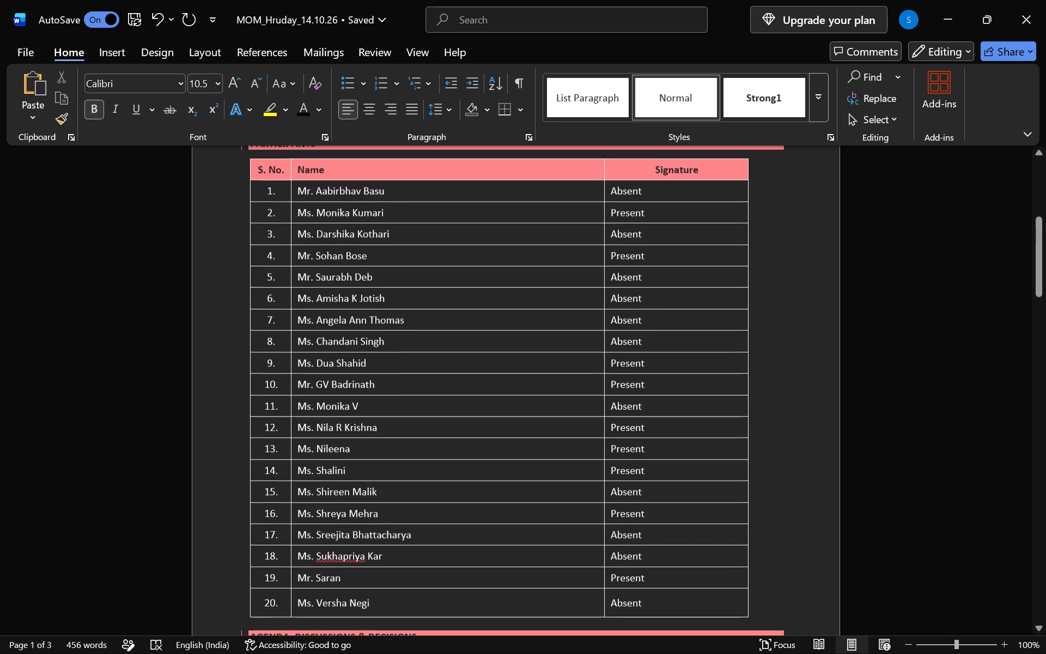
scroll(607, 364, up, 3)
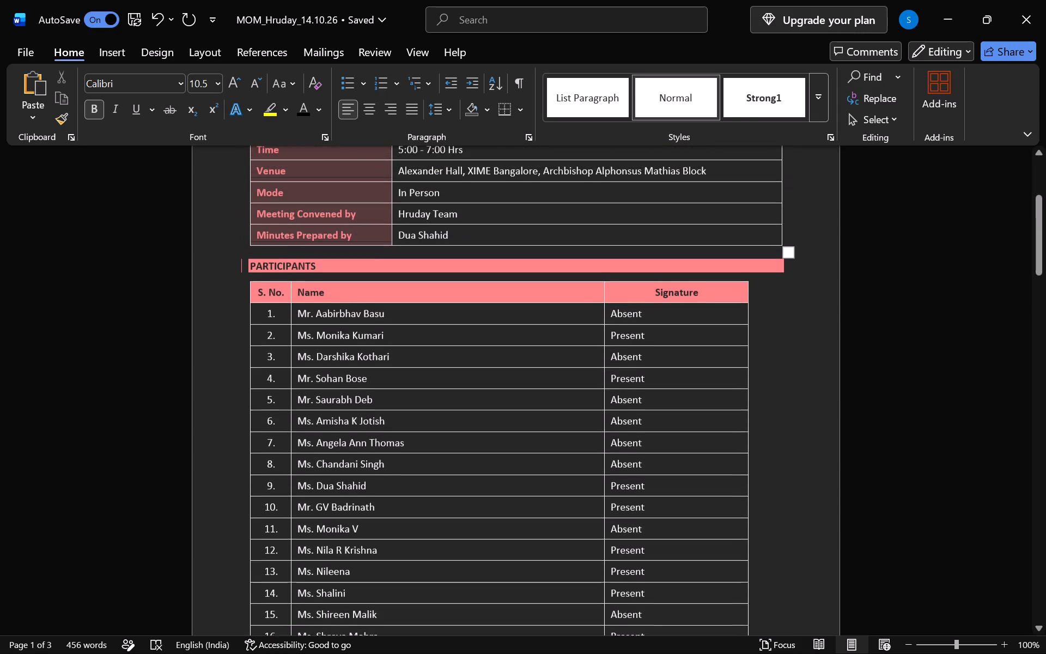
scroll(607, 364, up, 2)
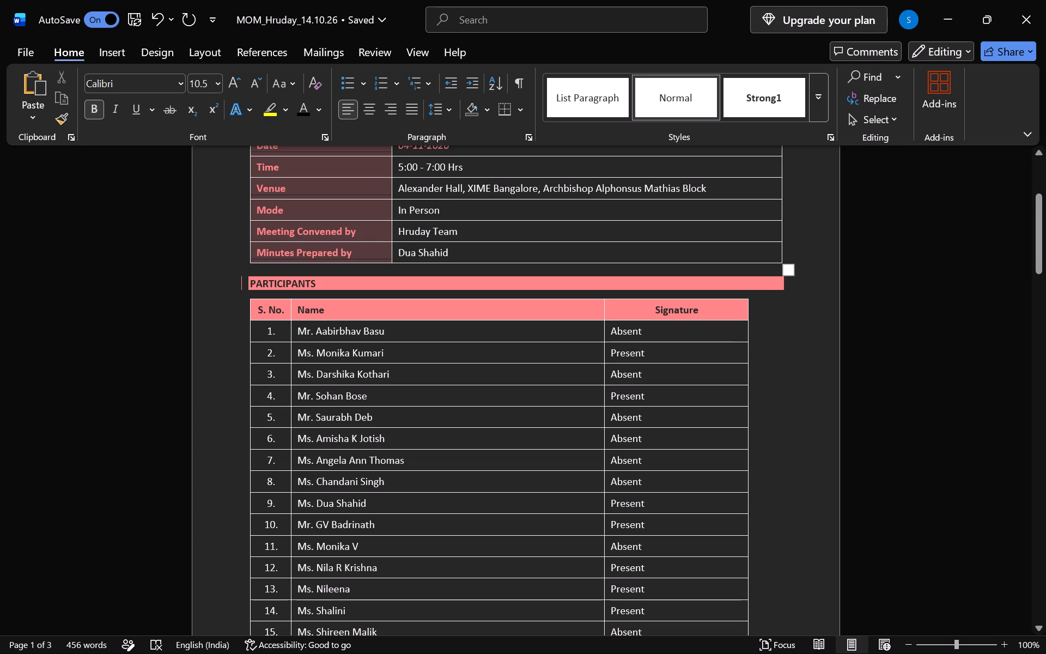
scroll(607, 364, up, 1)
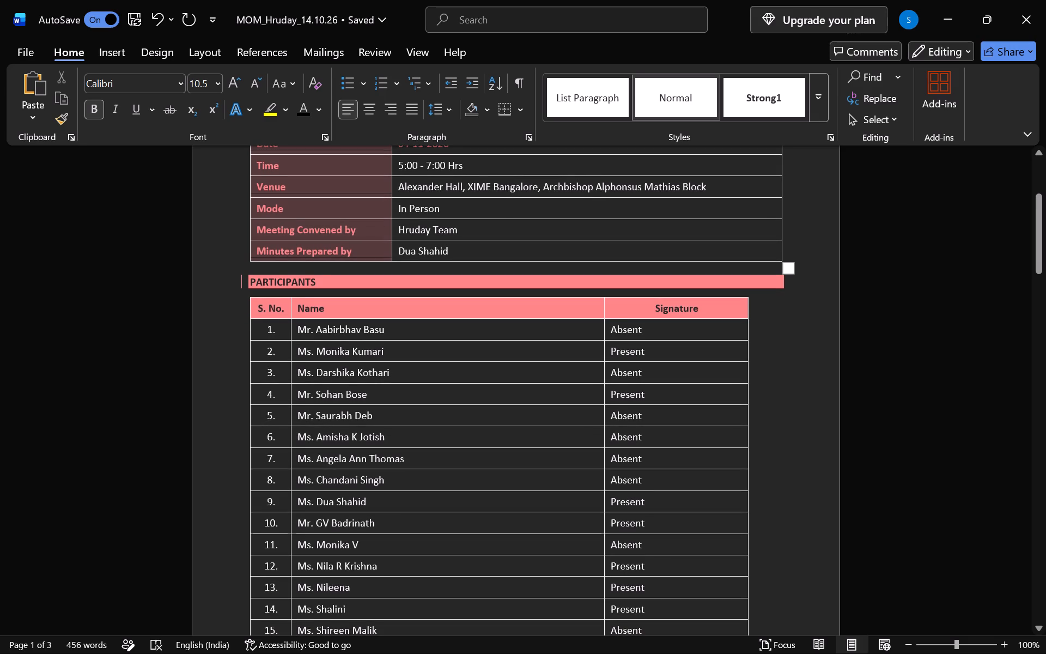
scroll(607, 364, down, 3)
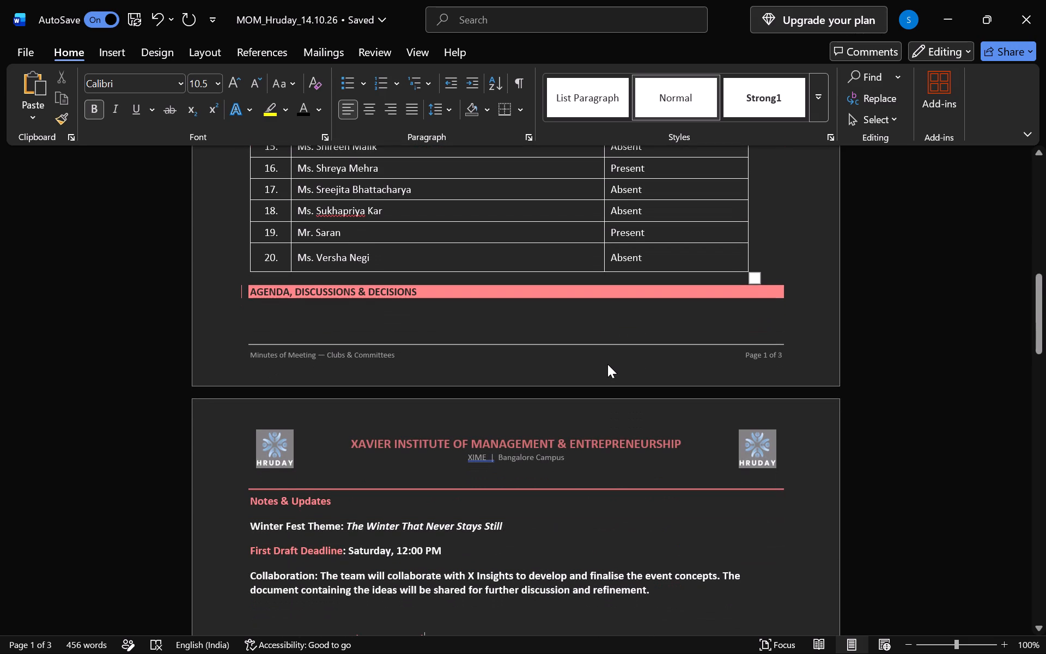
scroll(607, 364, up, 2)
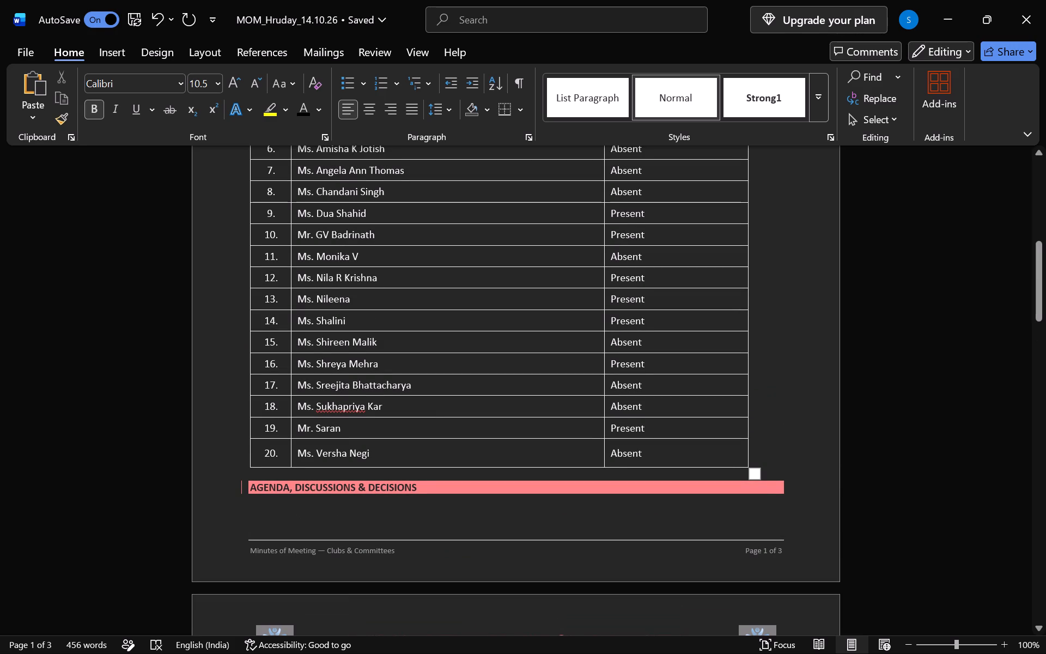
Review the minutes from the page 1 meeting details through the notes, proposed event ideas and action points to the signature block on page 3.
scroll(604, 338, down, 2)
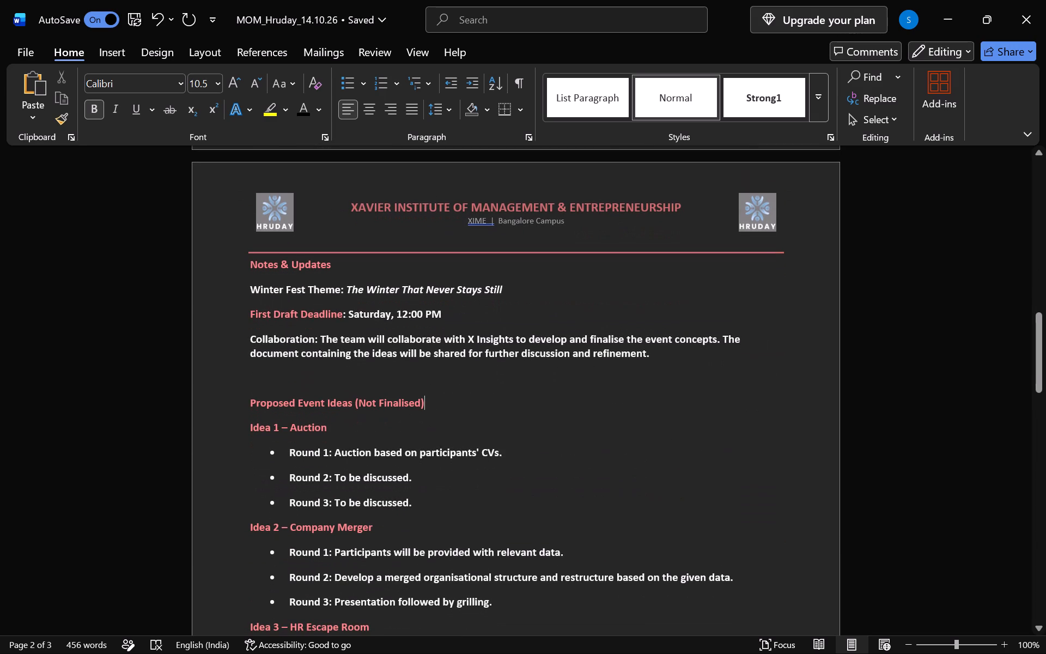
scroll(604, 338, up, 3)
scroll(604, 338, down, 1)
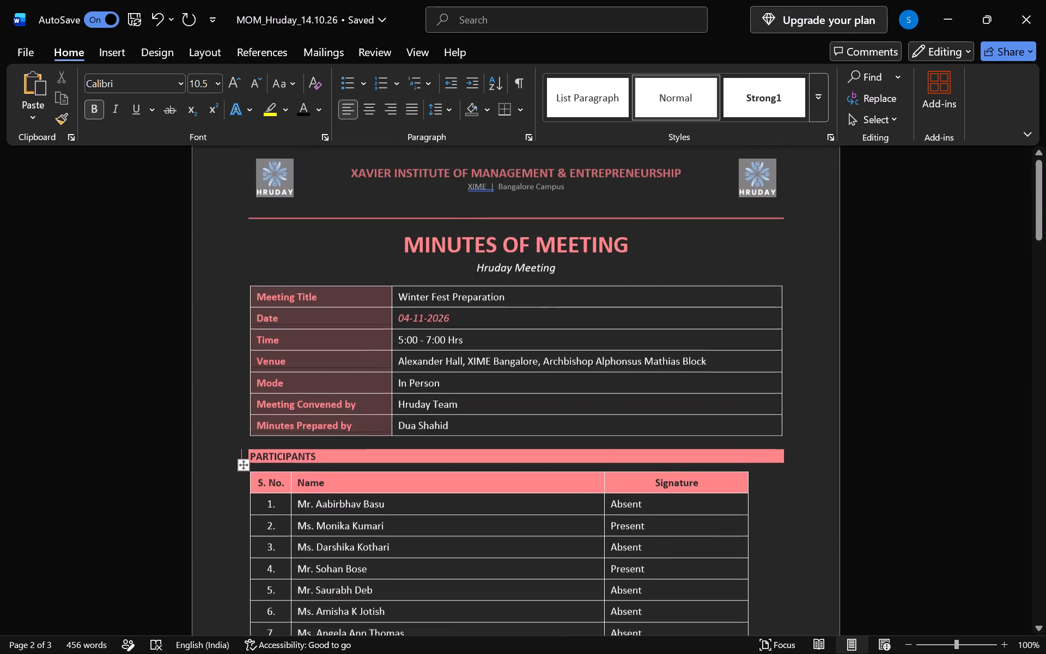
scroll(604, 338, down, 1)
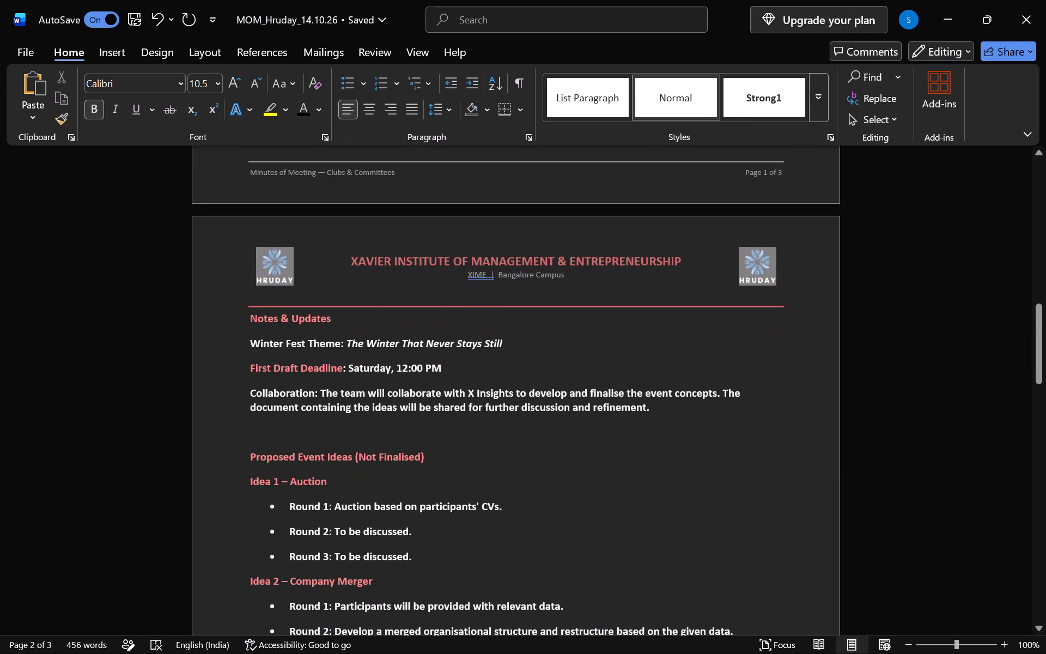
scroll(604, 338, down, 1)
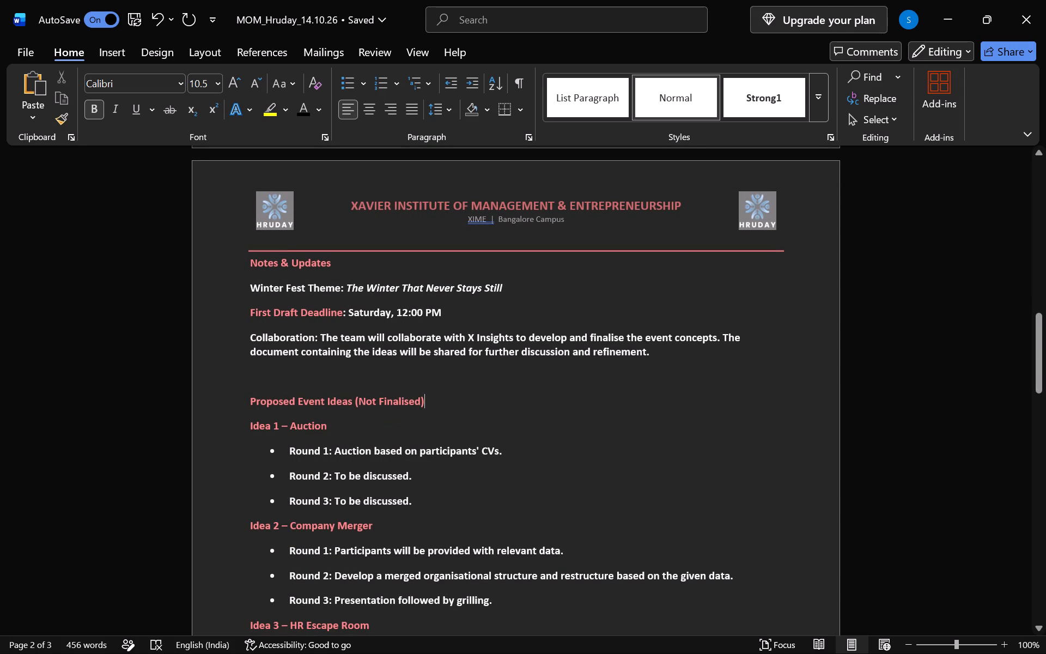
scroll(604, 338, down, 3)
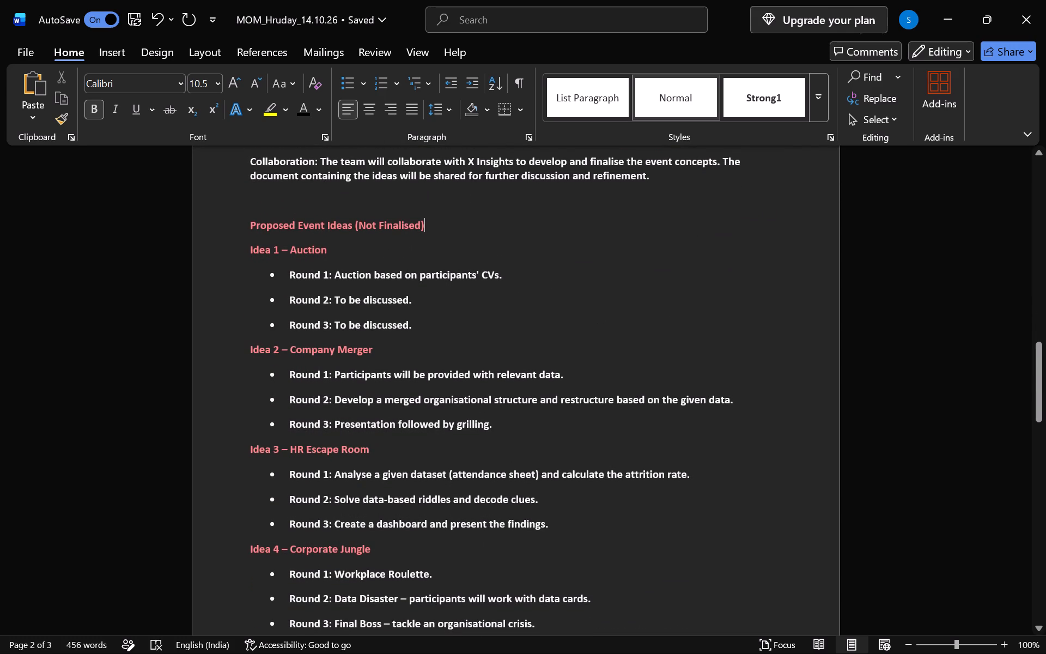
scroll(604, 338, down, 3)
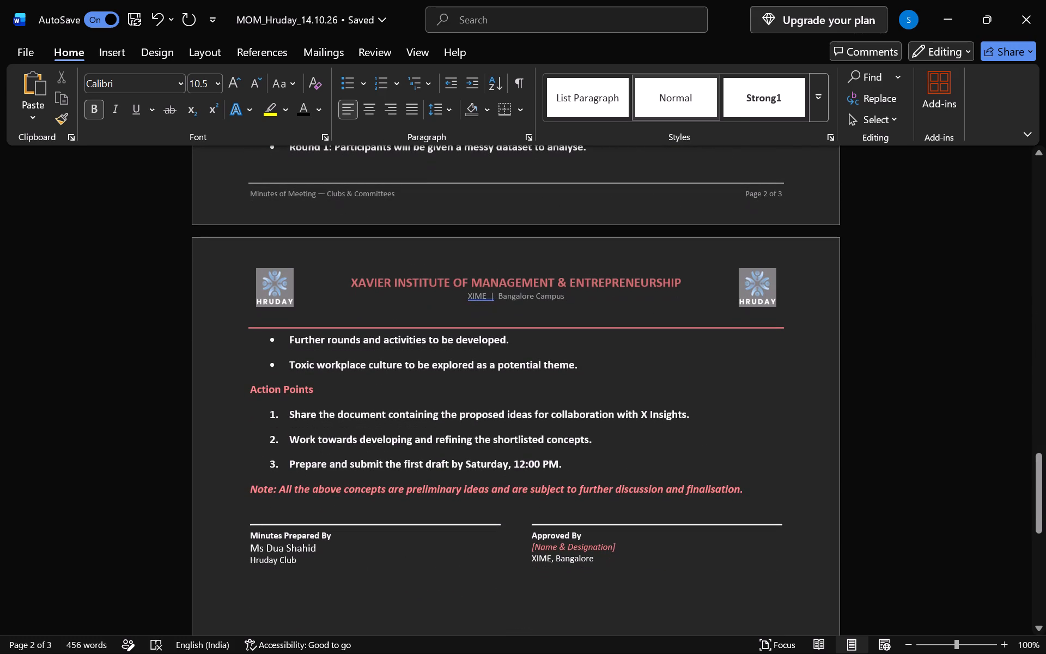
scroll(604, 338, up, 2)
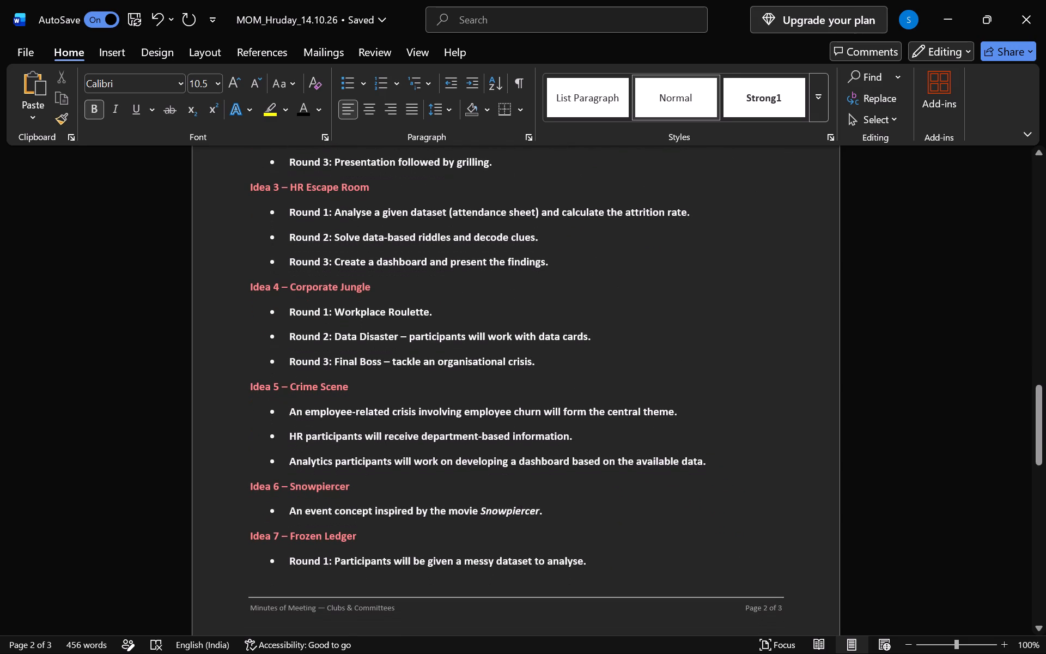
scroll(604, 338, up, 1)
scroll(604, 338, down, 1)
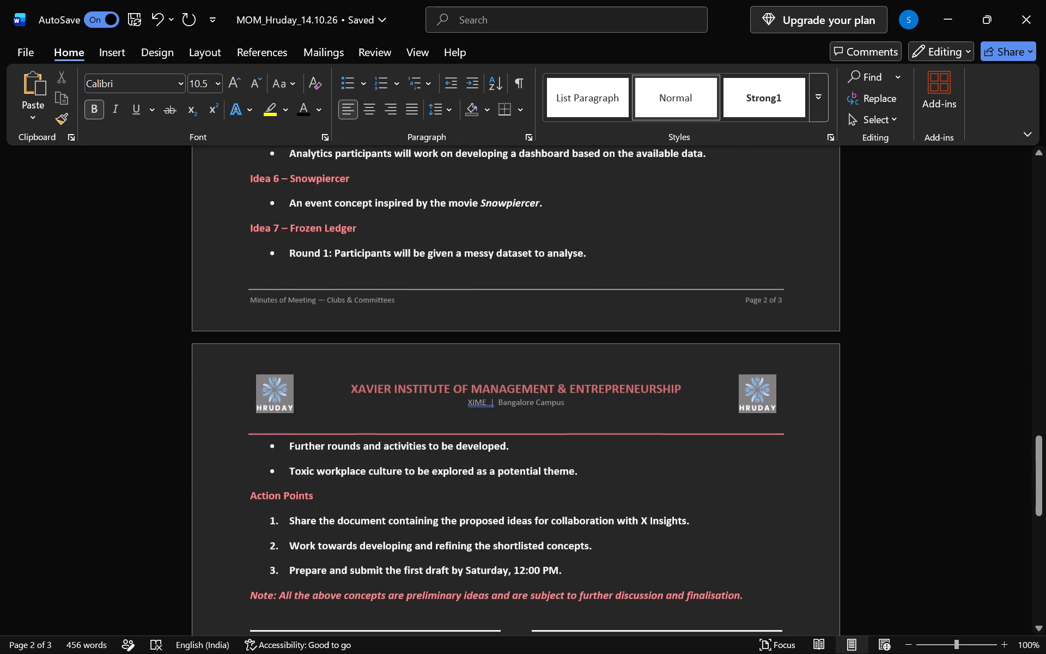
scroll(604, 338, down, 2)
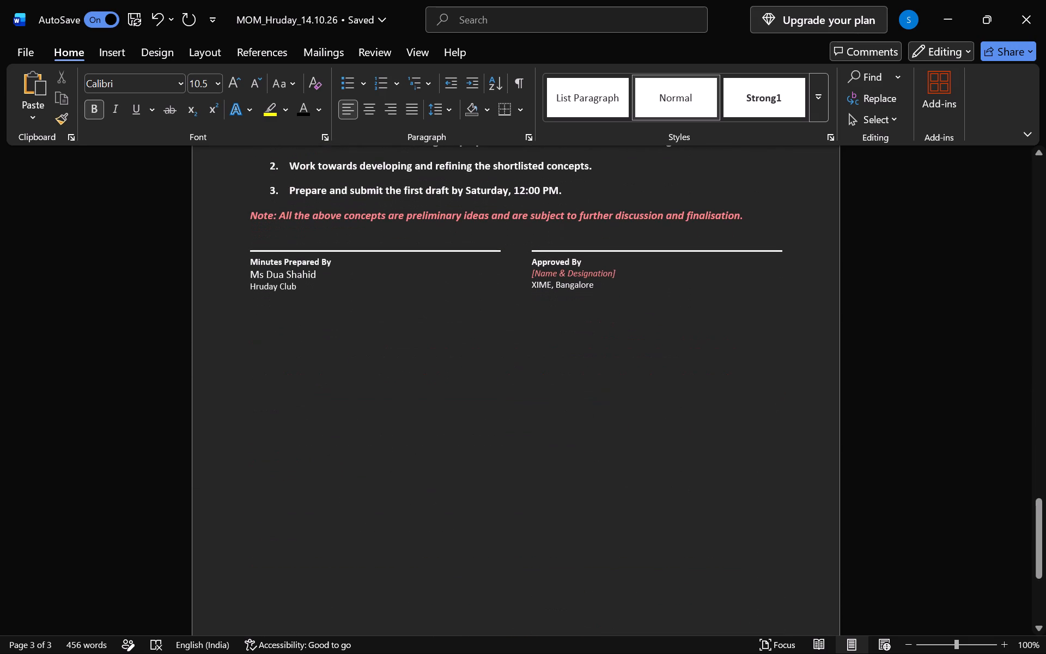
Minimise the minutes document window to reveal the desktop.
click(936, 21)
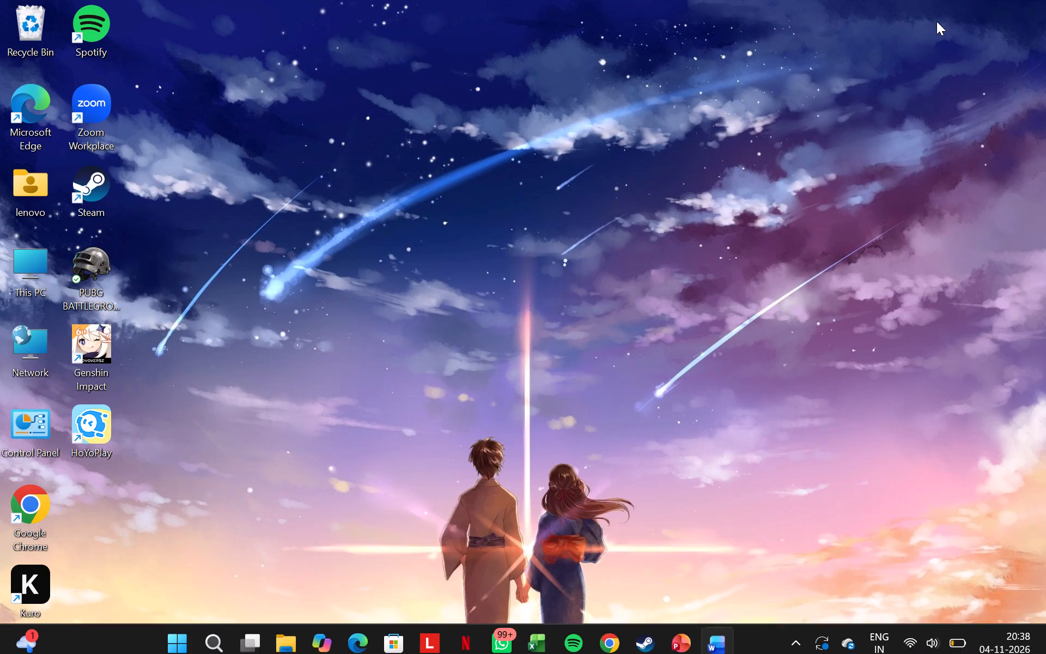